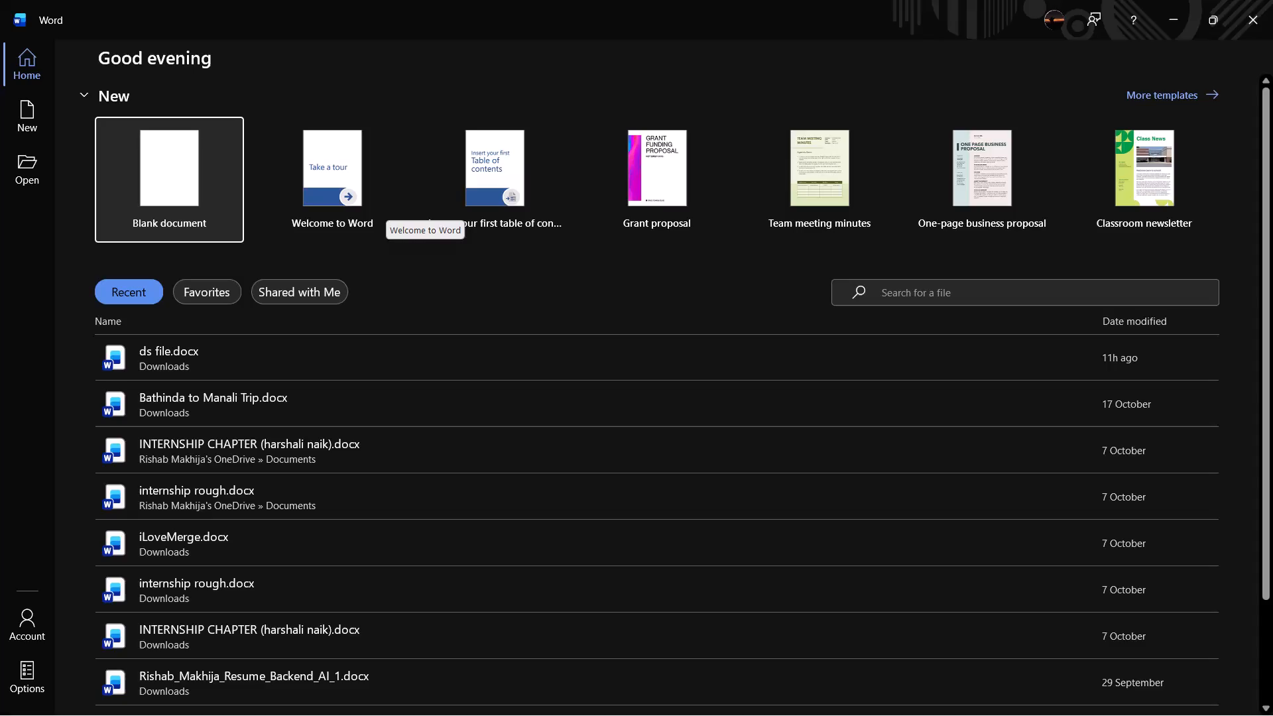
Create a new blank document.
click(177, 176)
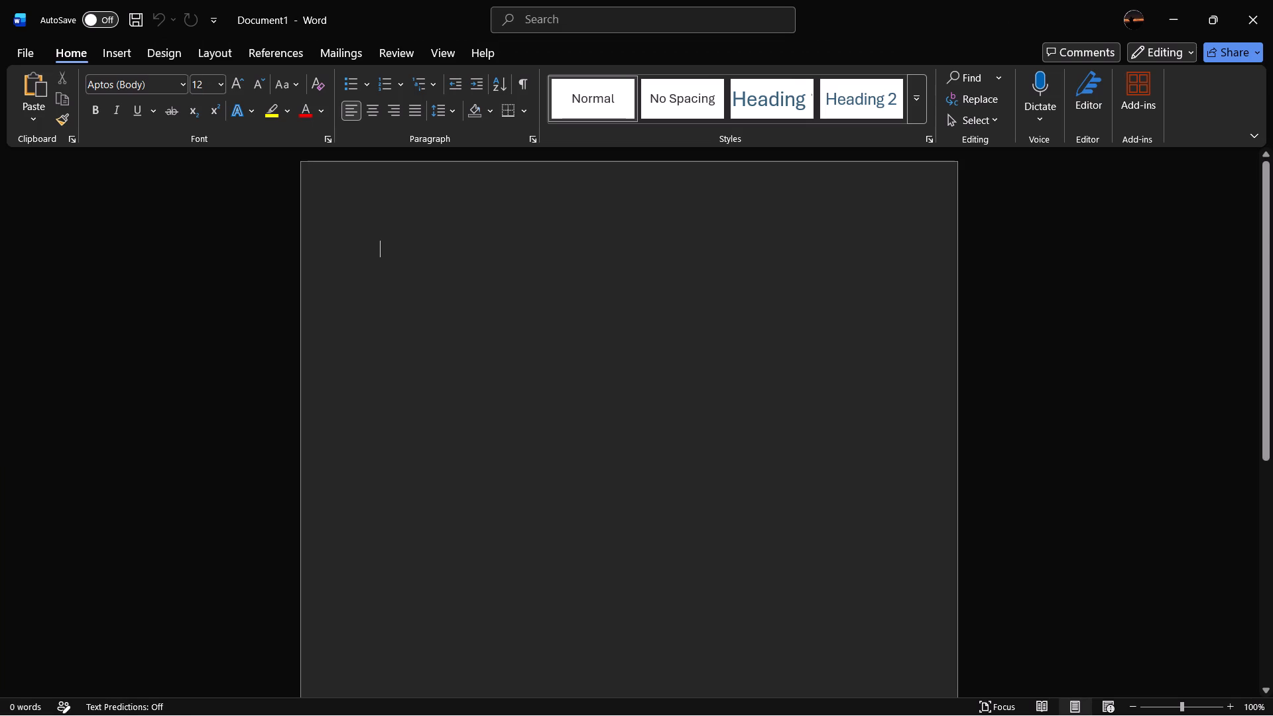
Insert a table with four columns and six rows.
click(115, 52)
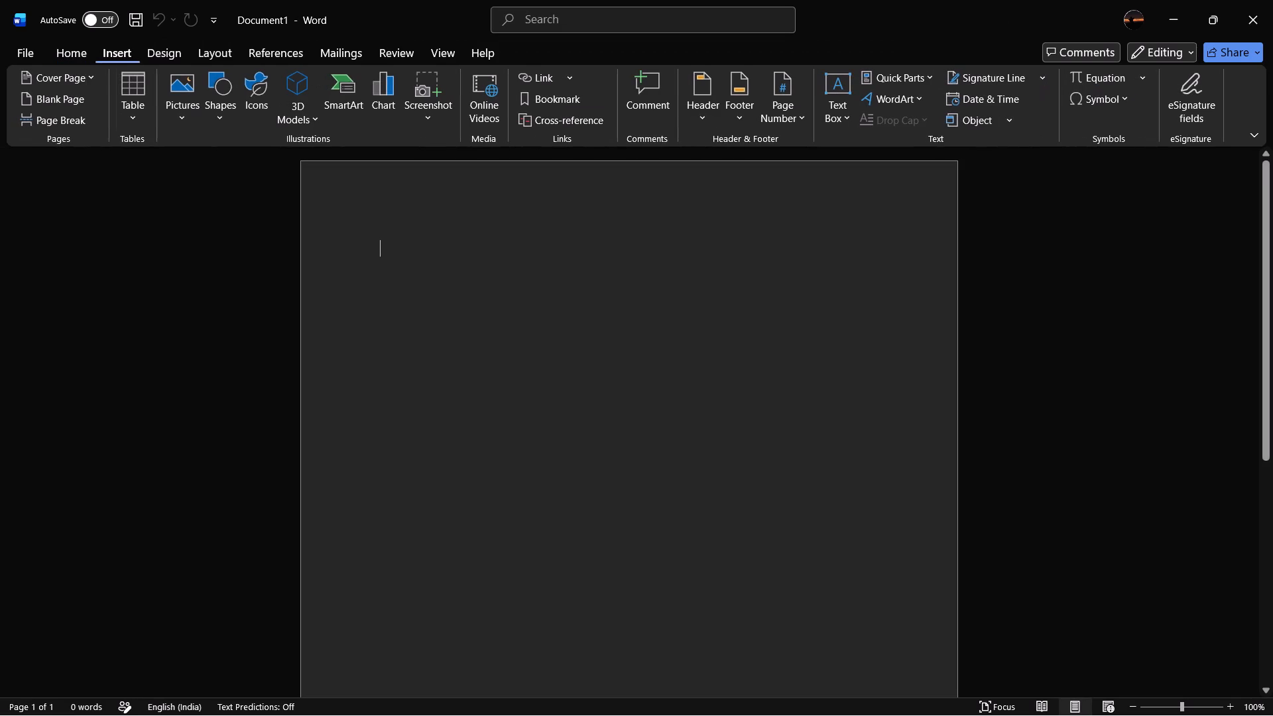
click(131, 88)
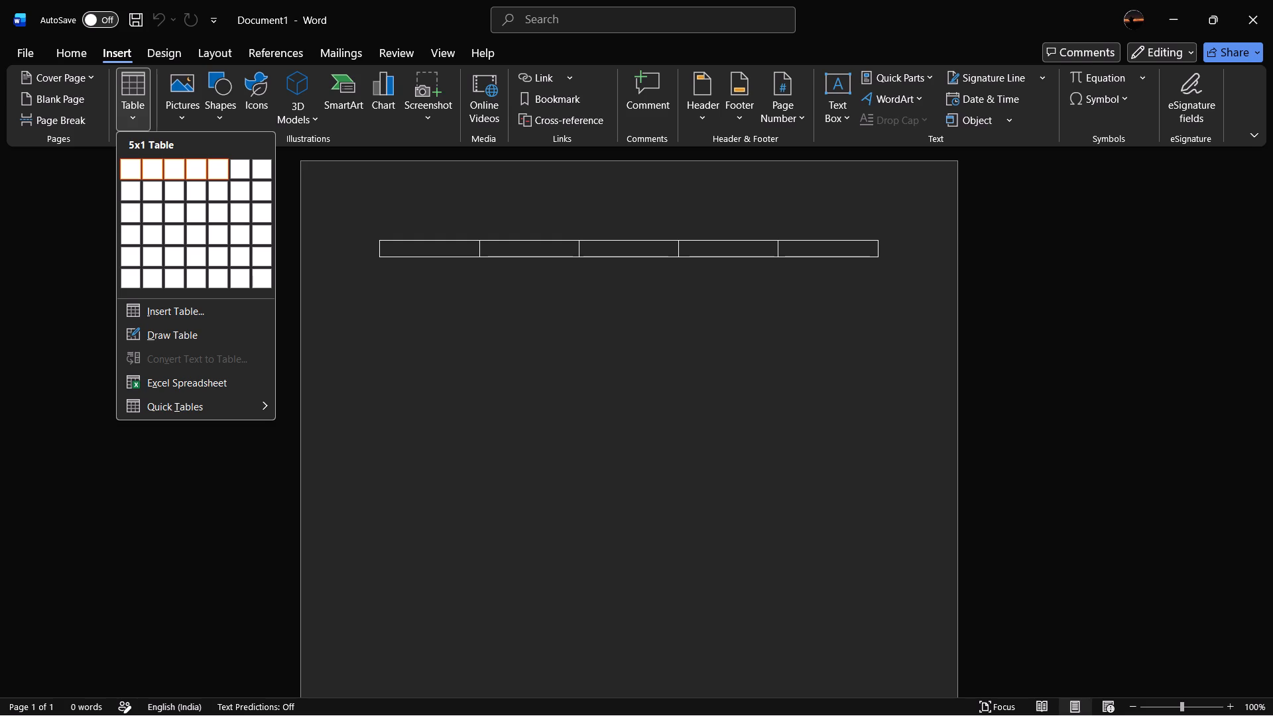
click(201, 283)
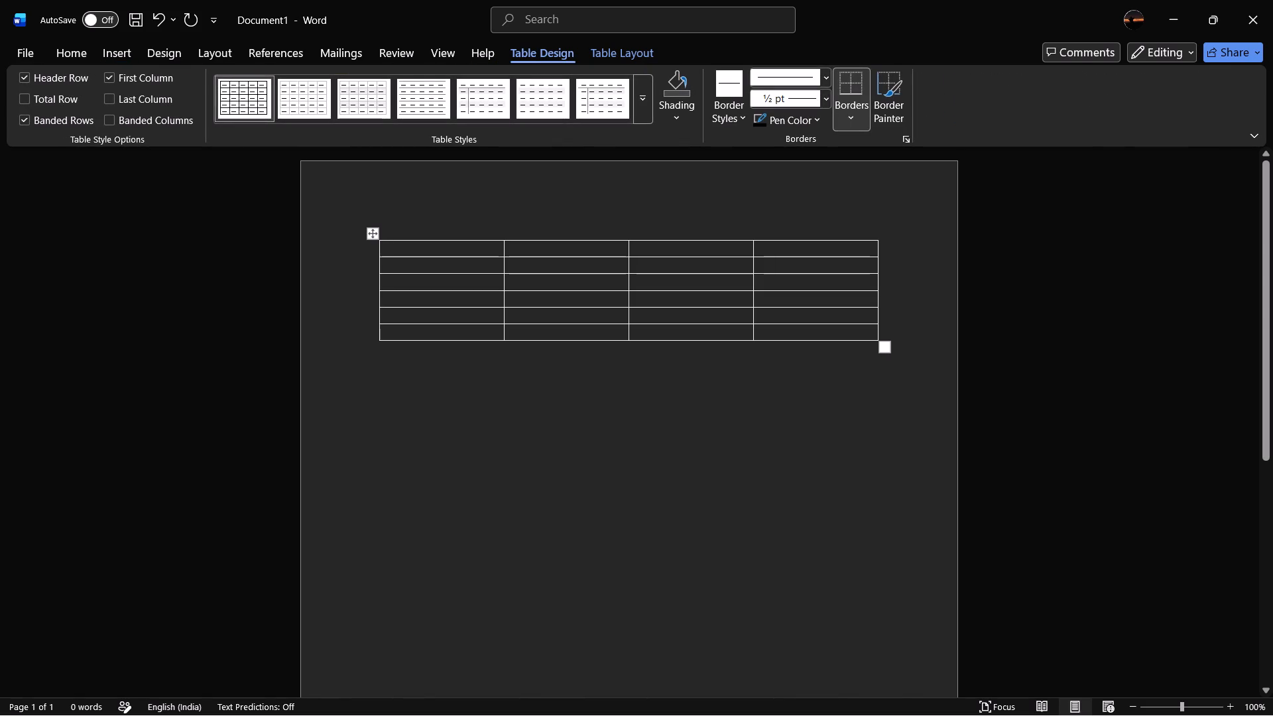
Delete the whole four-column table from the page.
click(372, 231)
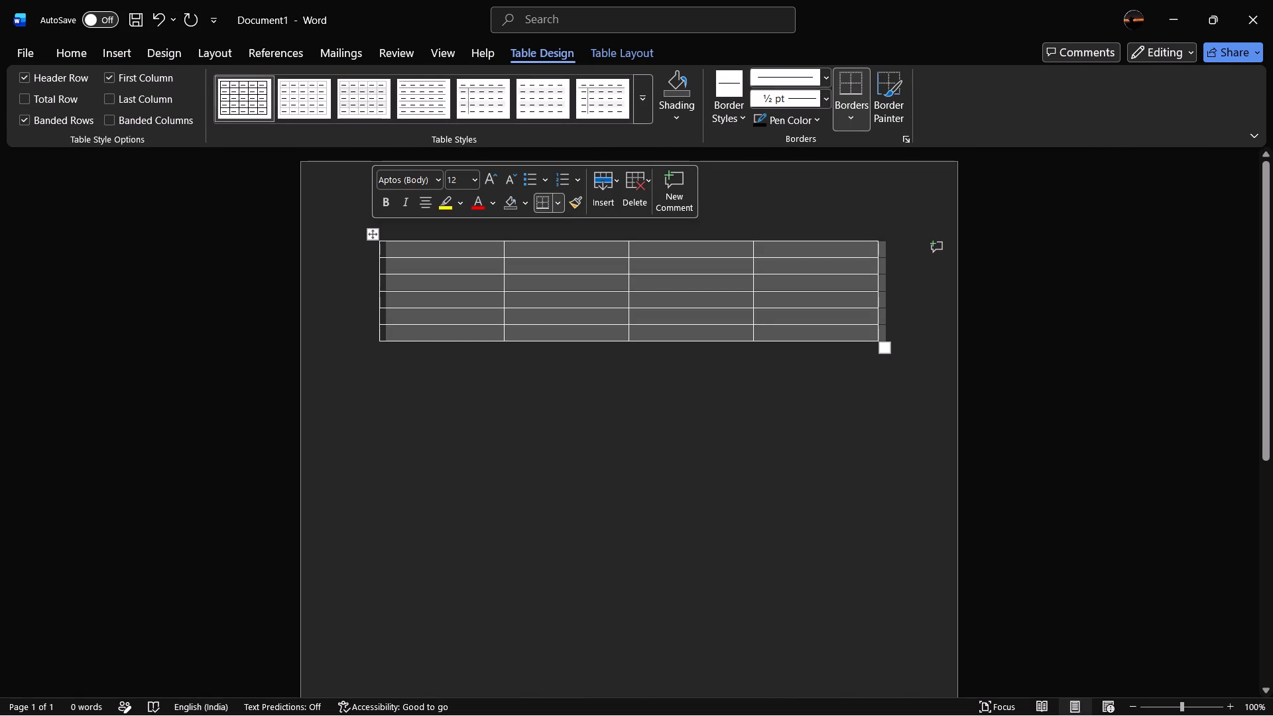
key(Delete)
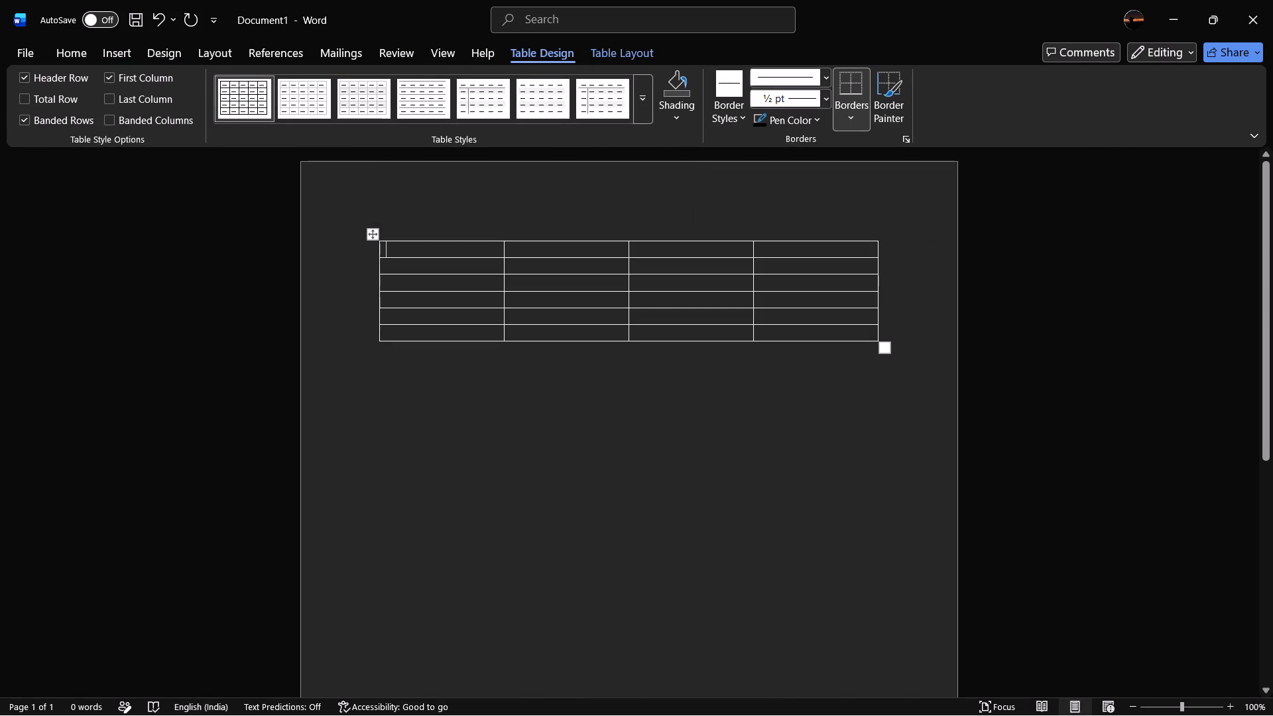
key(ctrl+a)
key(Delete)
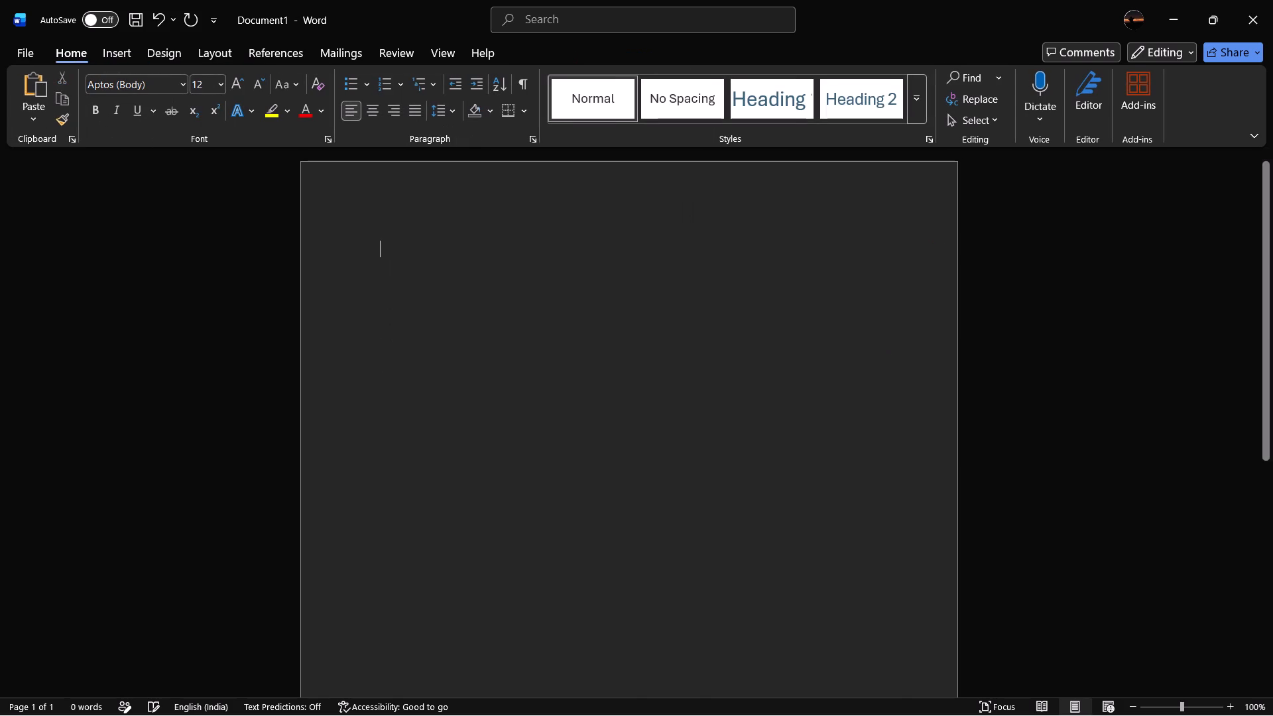
Insert a table with five columns and six rows at the top of the page.
click(106, 48)
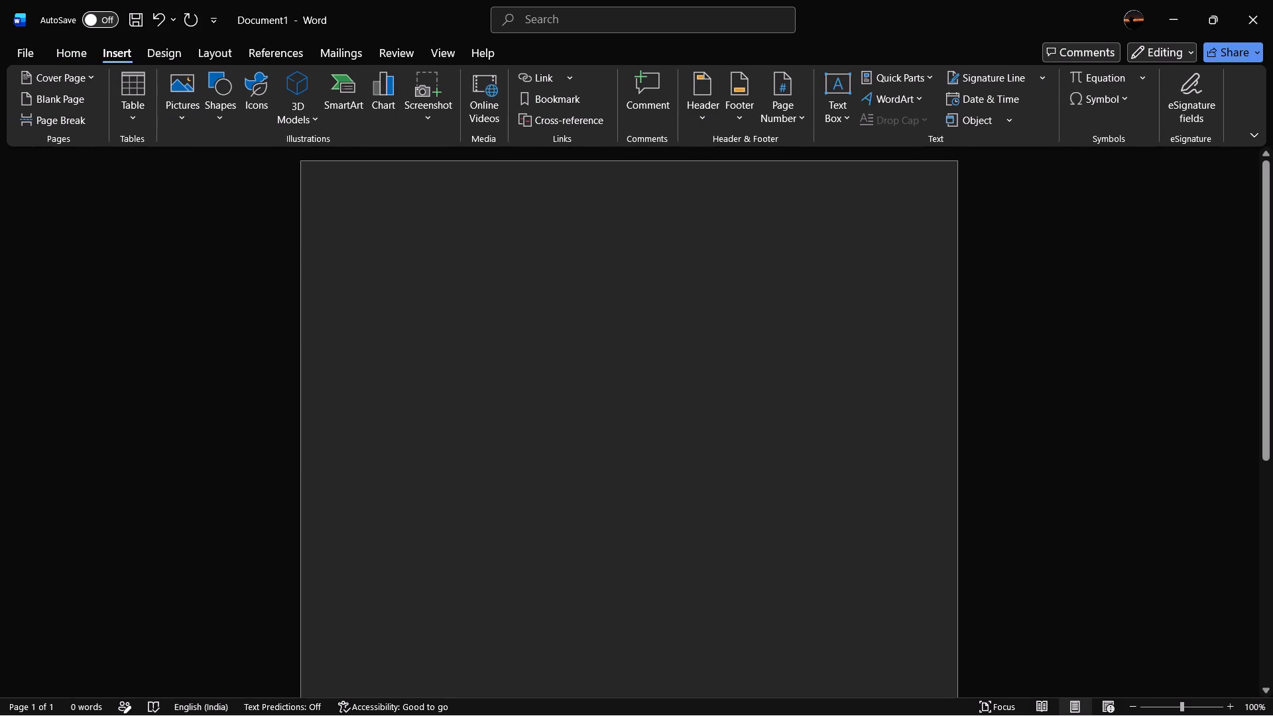
click(137, 99)
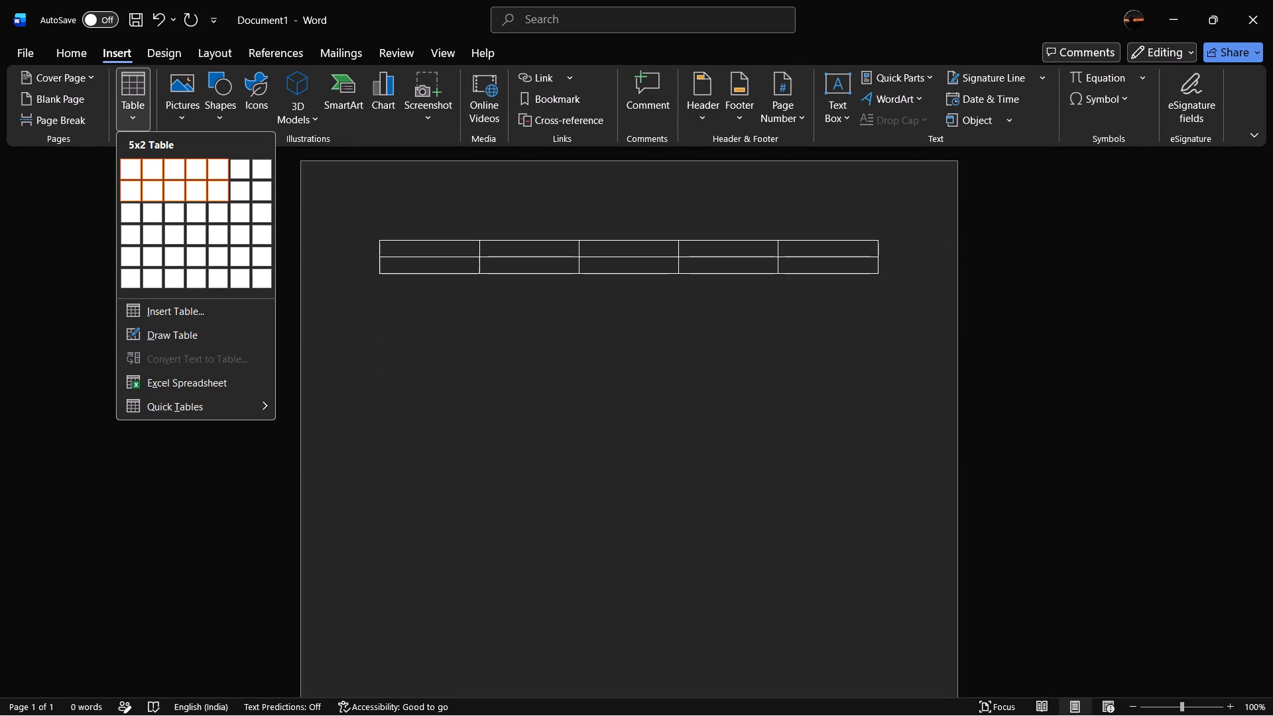
click(221, 281)
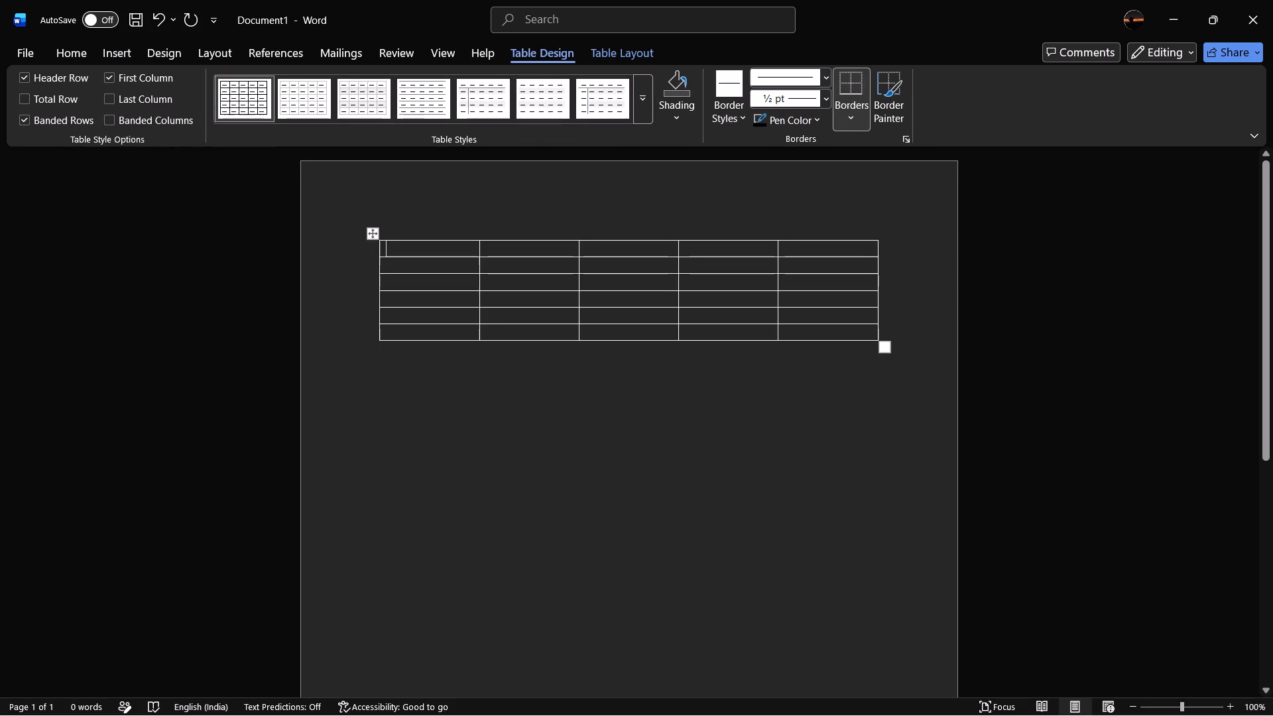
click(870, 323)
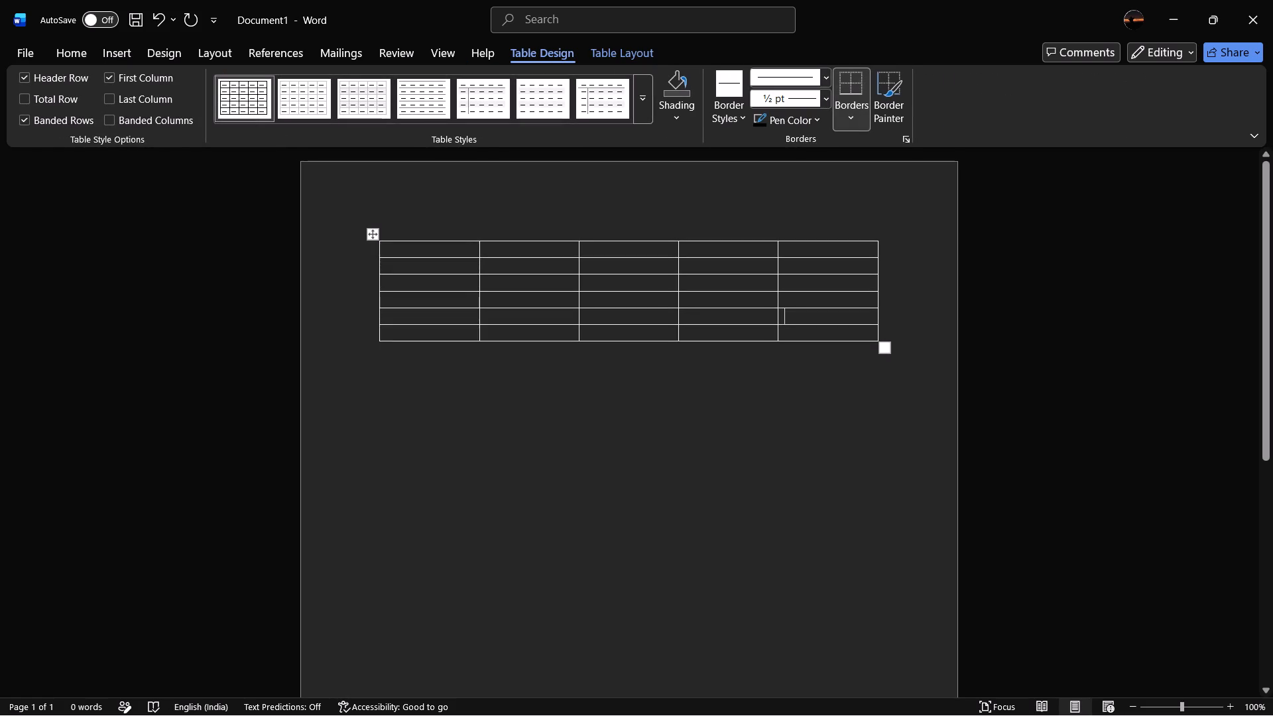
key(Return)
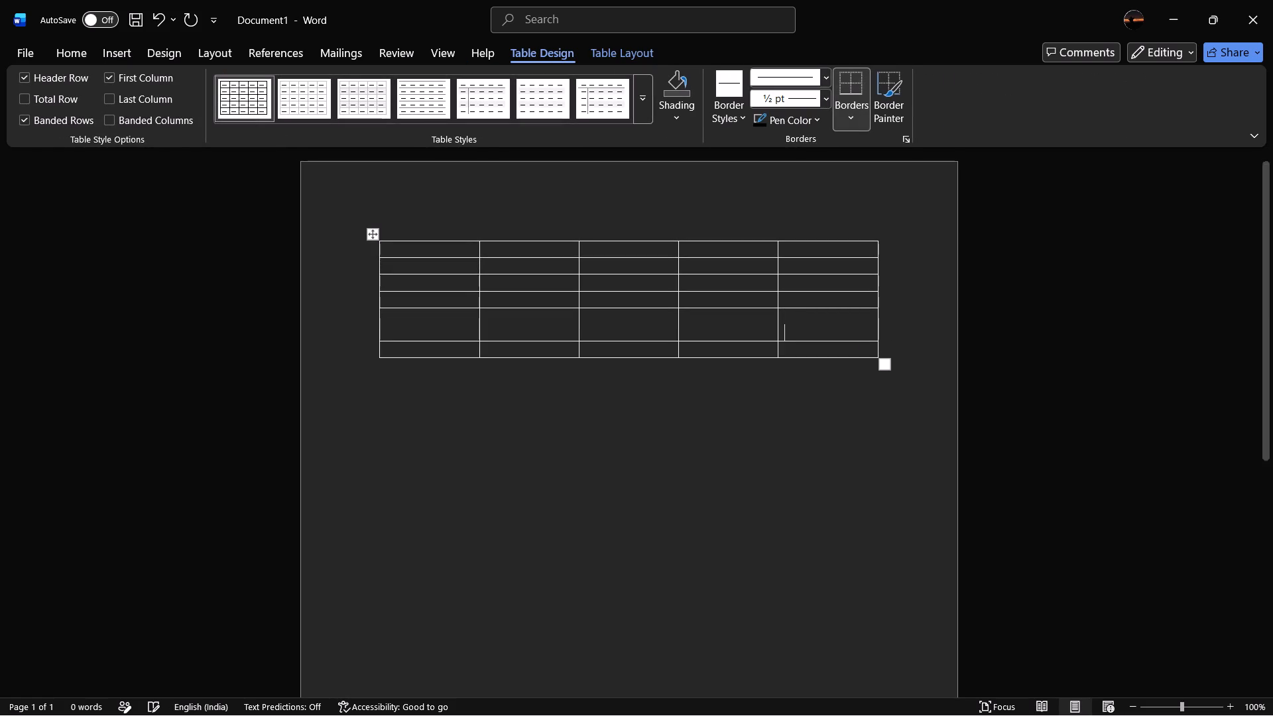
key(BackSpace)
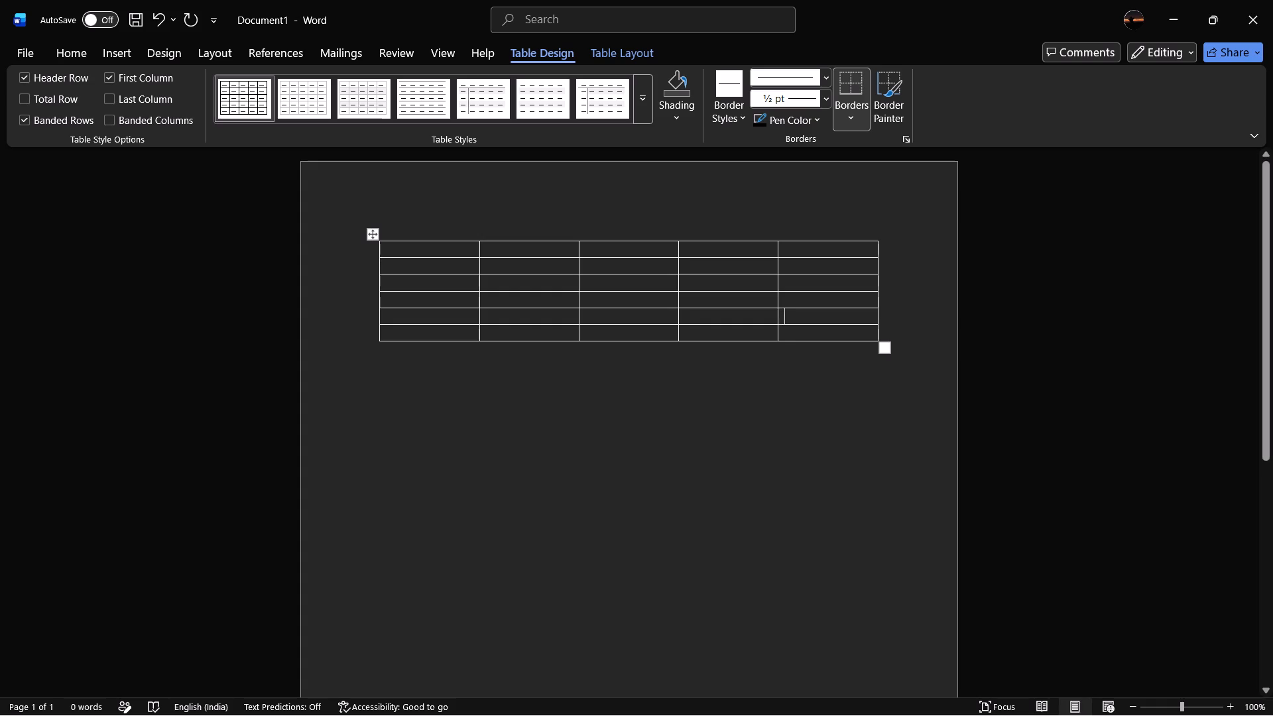
Add one new row directly below the fifth row of the table.
key(Down)
key(Right)
key(Right)
key(Left)
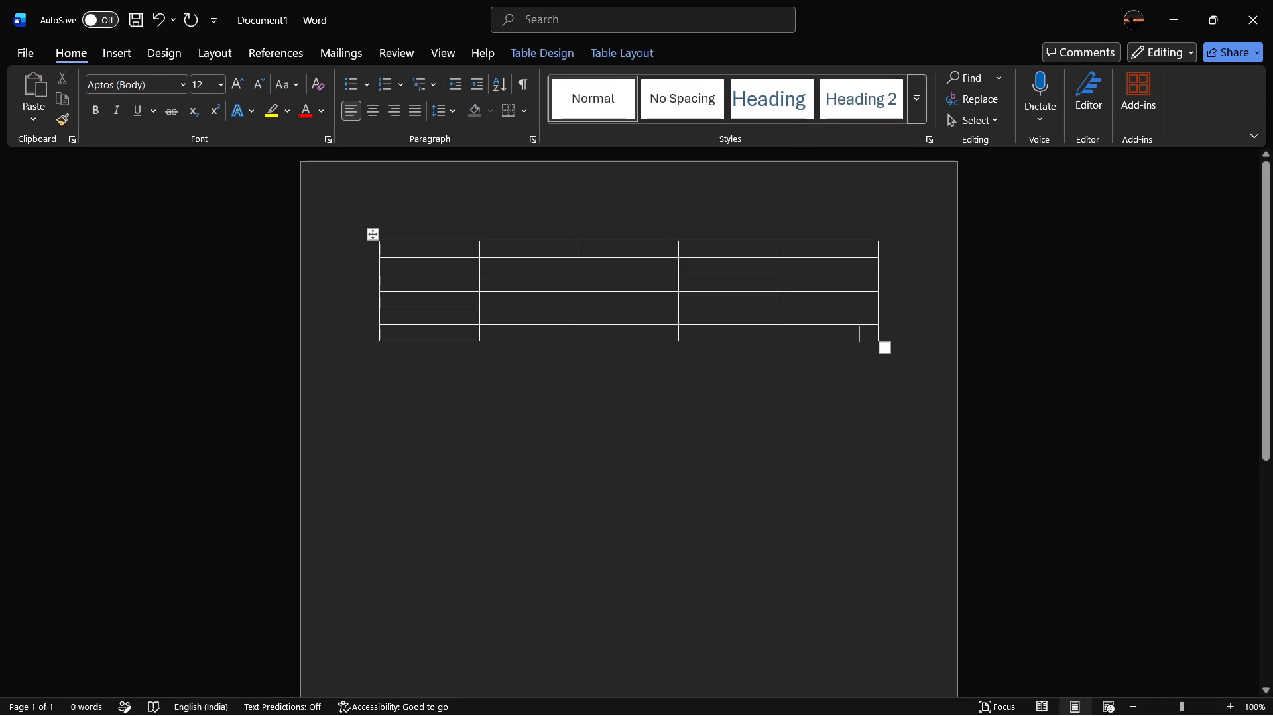
key(Up)
key(Right)
key(Return)
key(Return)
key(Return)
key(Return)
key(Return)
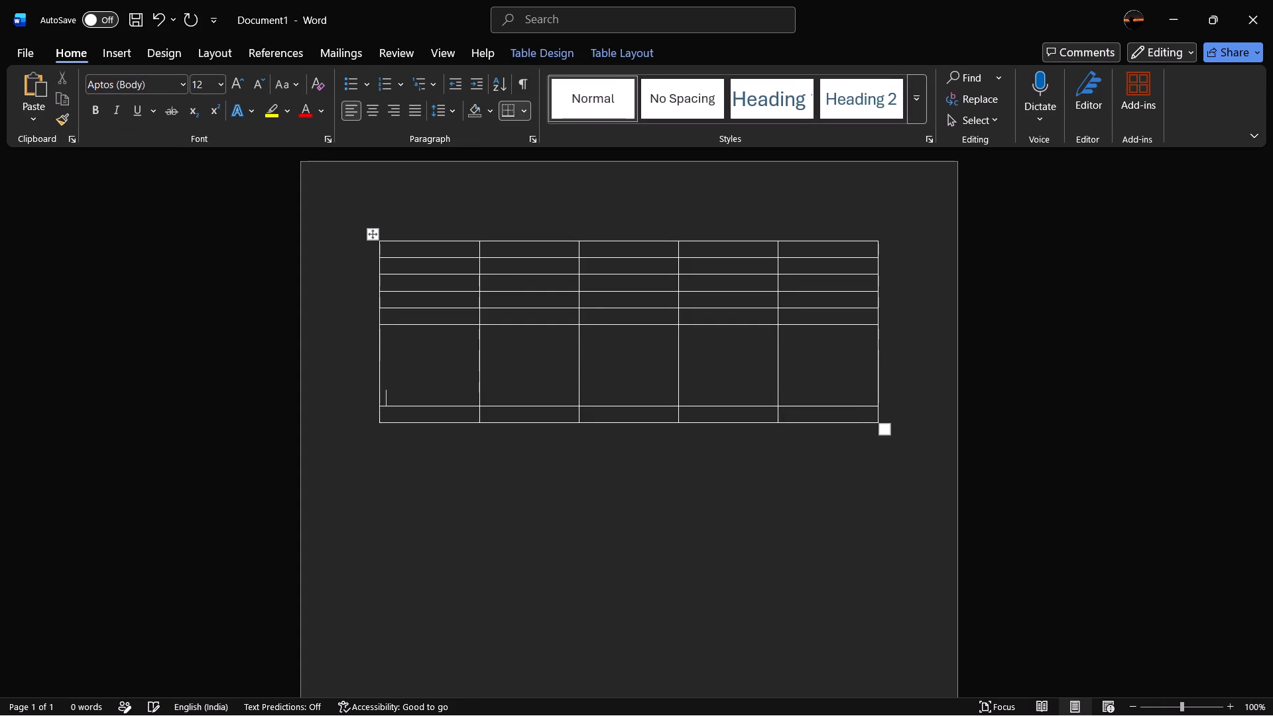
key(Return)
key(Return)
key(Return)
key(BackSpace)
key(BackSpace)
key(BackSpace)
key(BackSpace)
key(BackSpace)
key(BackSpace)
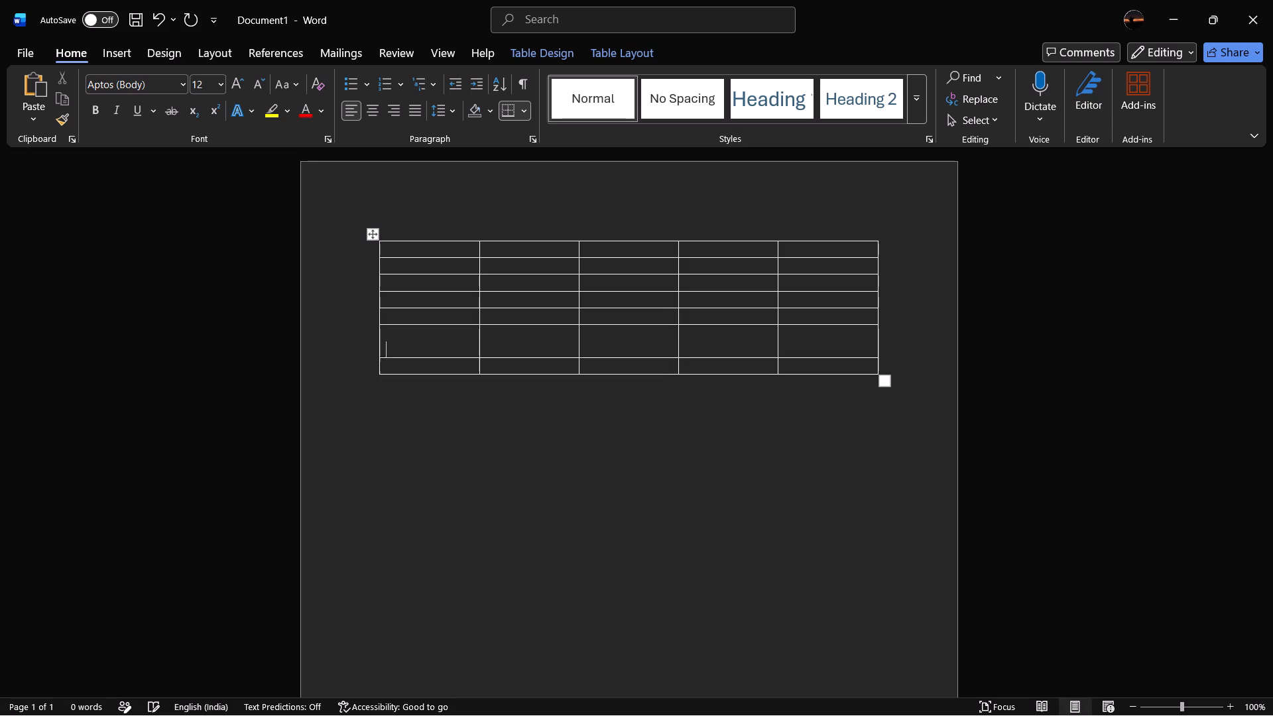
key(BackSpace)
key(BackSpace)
Add fifteen more empty rows below the table's fifth row, extending the table to 22 rows.
key(Left)
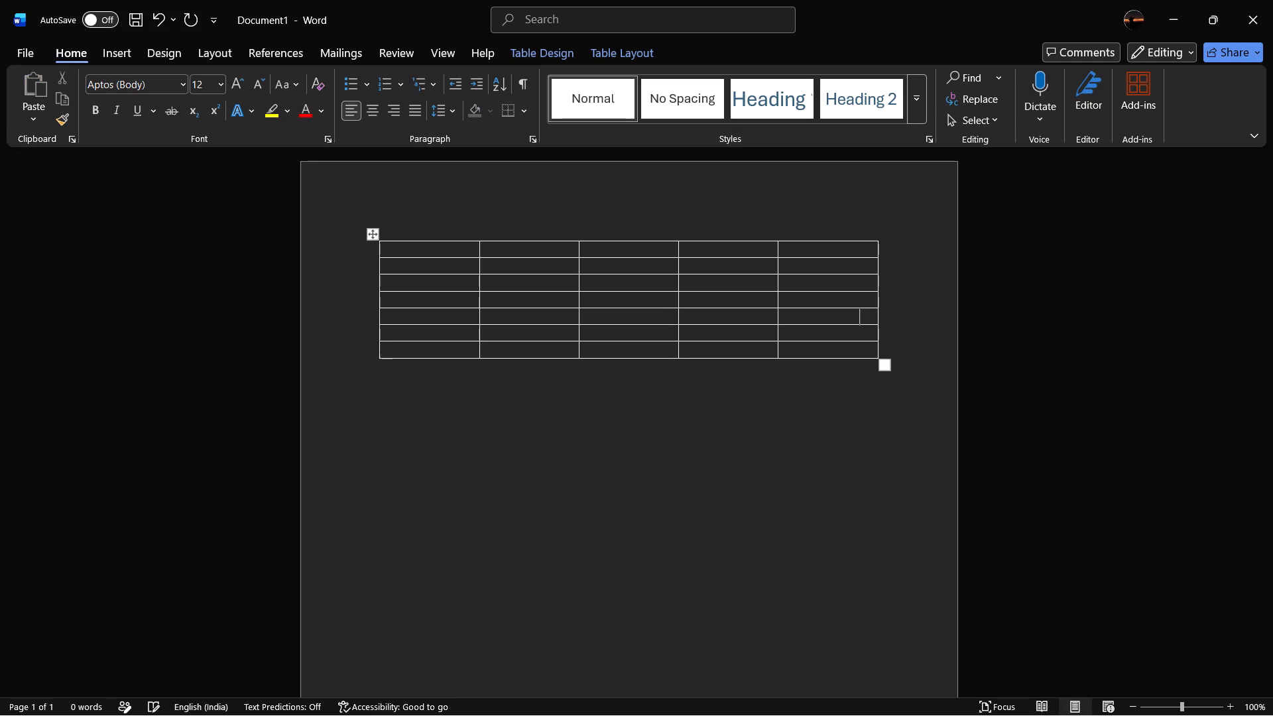
key(Return)
key(Left)
key(Return)
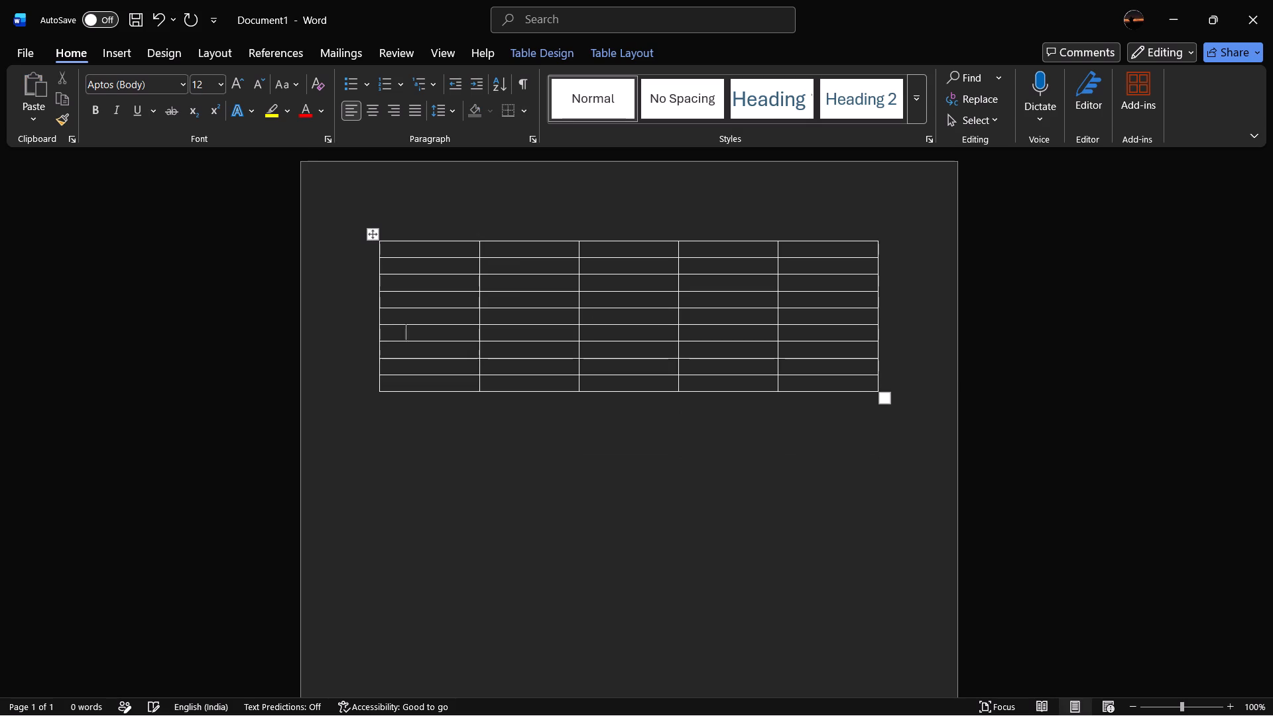
key(Left)
key(Return)
key(Left)
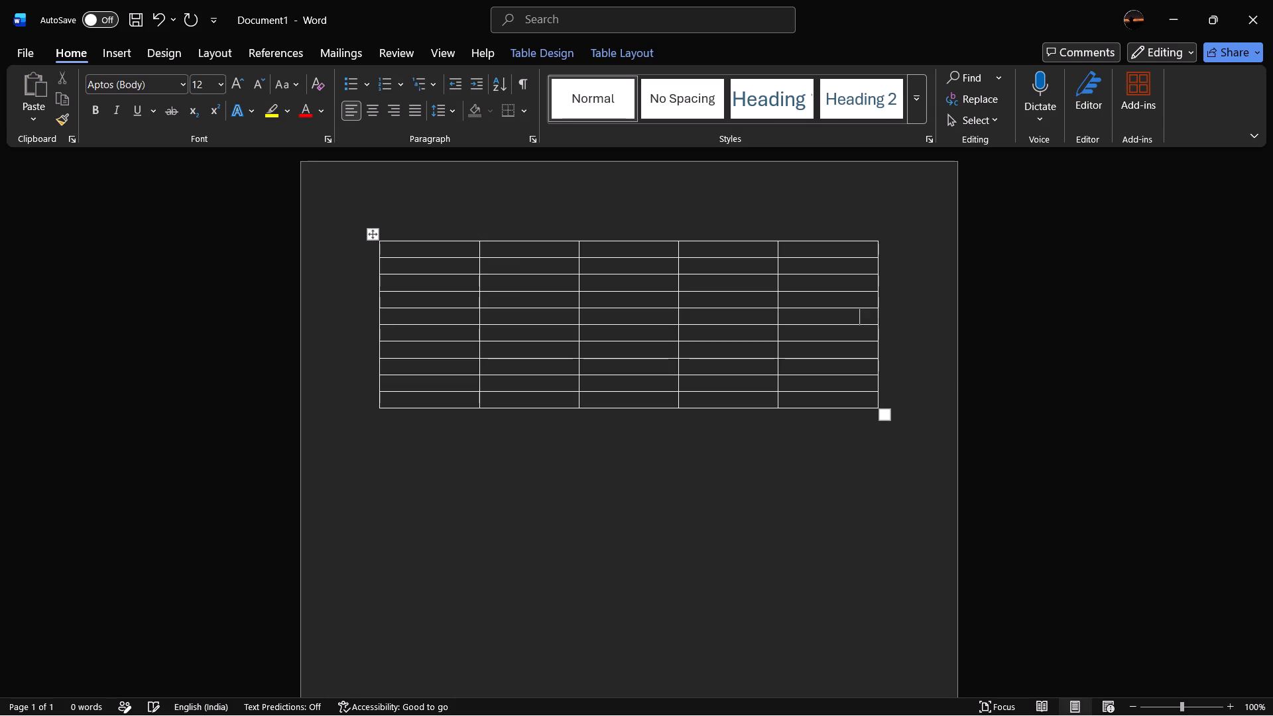
key(Return)
key(Left)
key(Return)
key(Left)
key(Return)
key(Left)
key(Return)
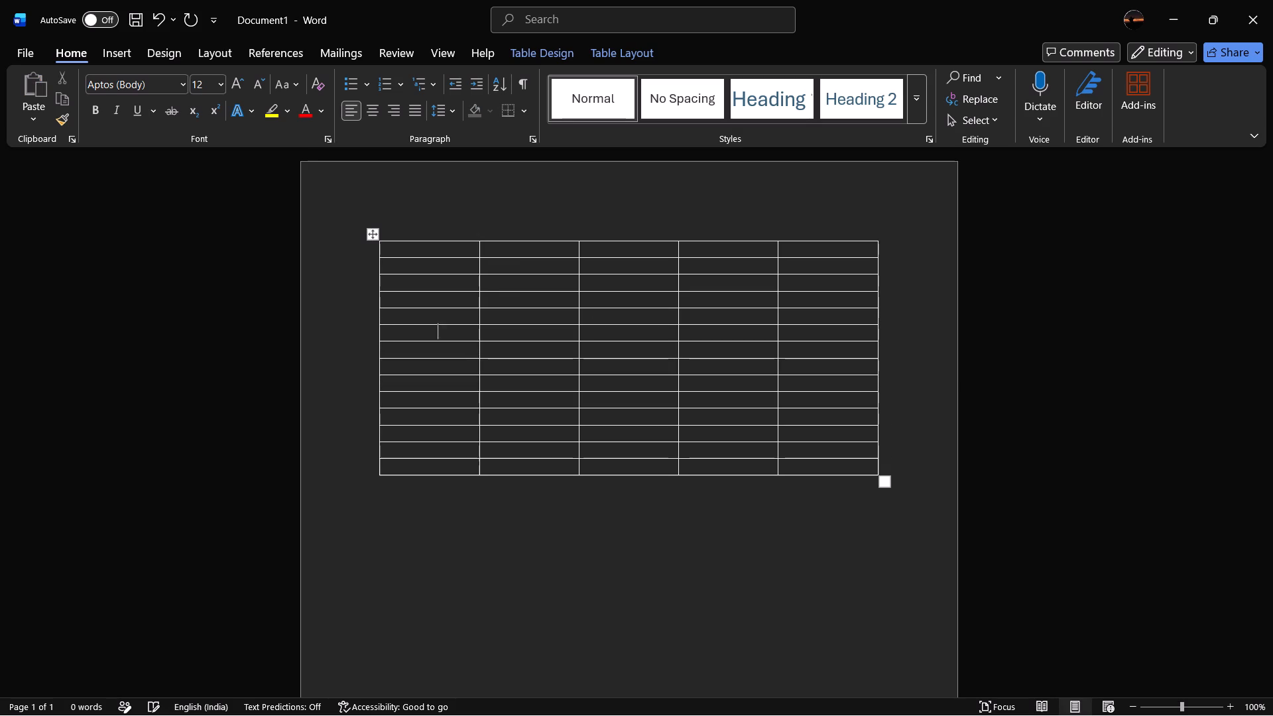
key(Left)
key(Return)
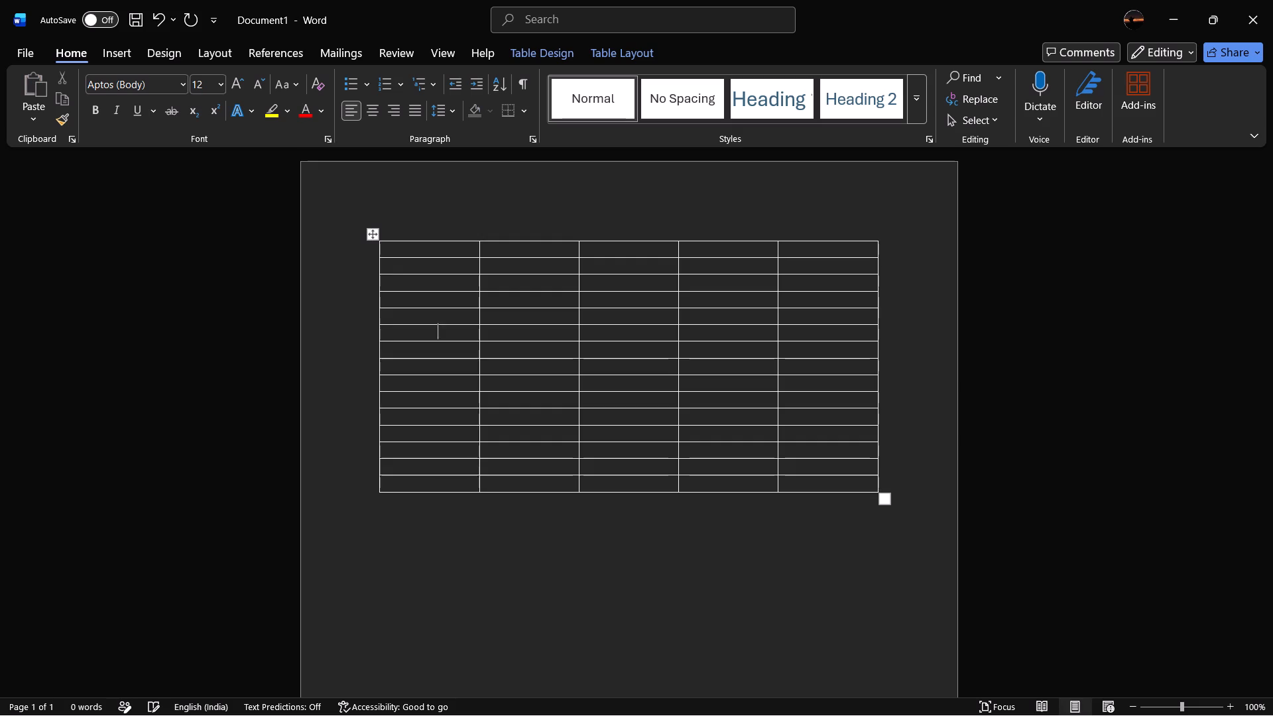
key(Left)
key(Return)
key(Left)
key(Return)
key(Left)
key(Return)
key(Left)
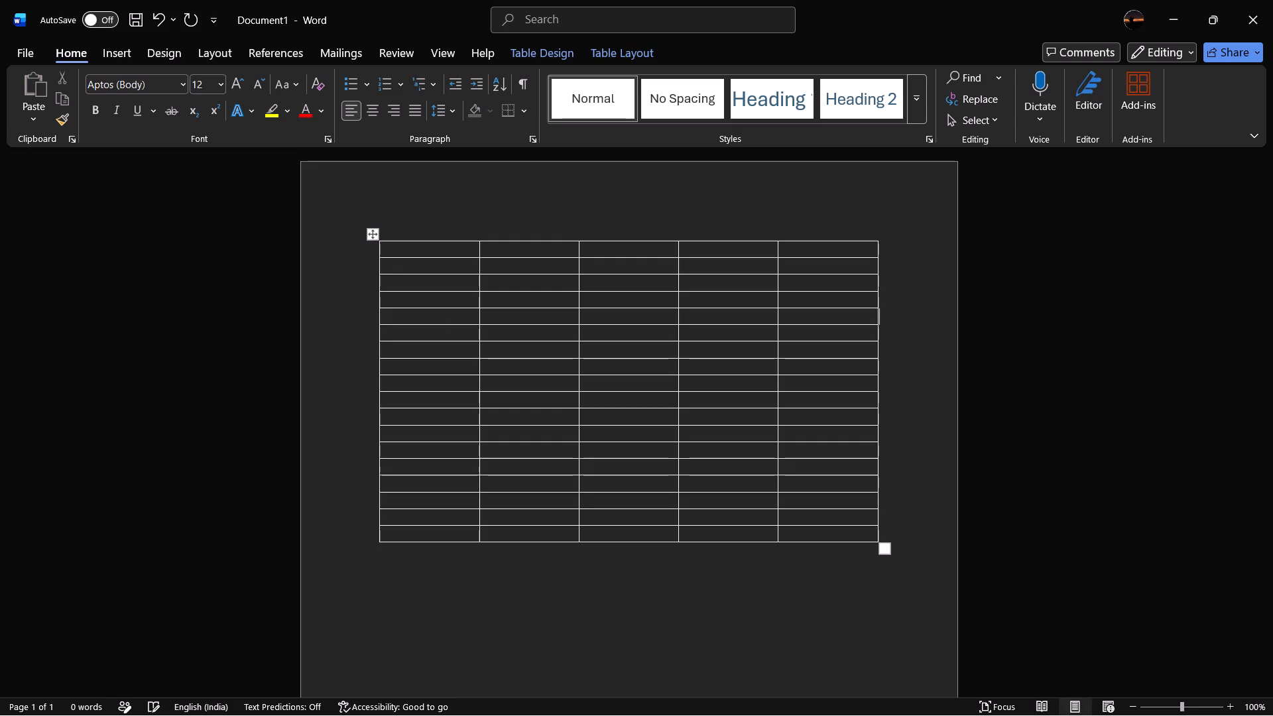
key(Return)
key(Left)
key(Return)
key(Left)
key(Return)
key(Left)
key(Return)
key(Left)
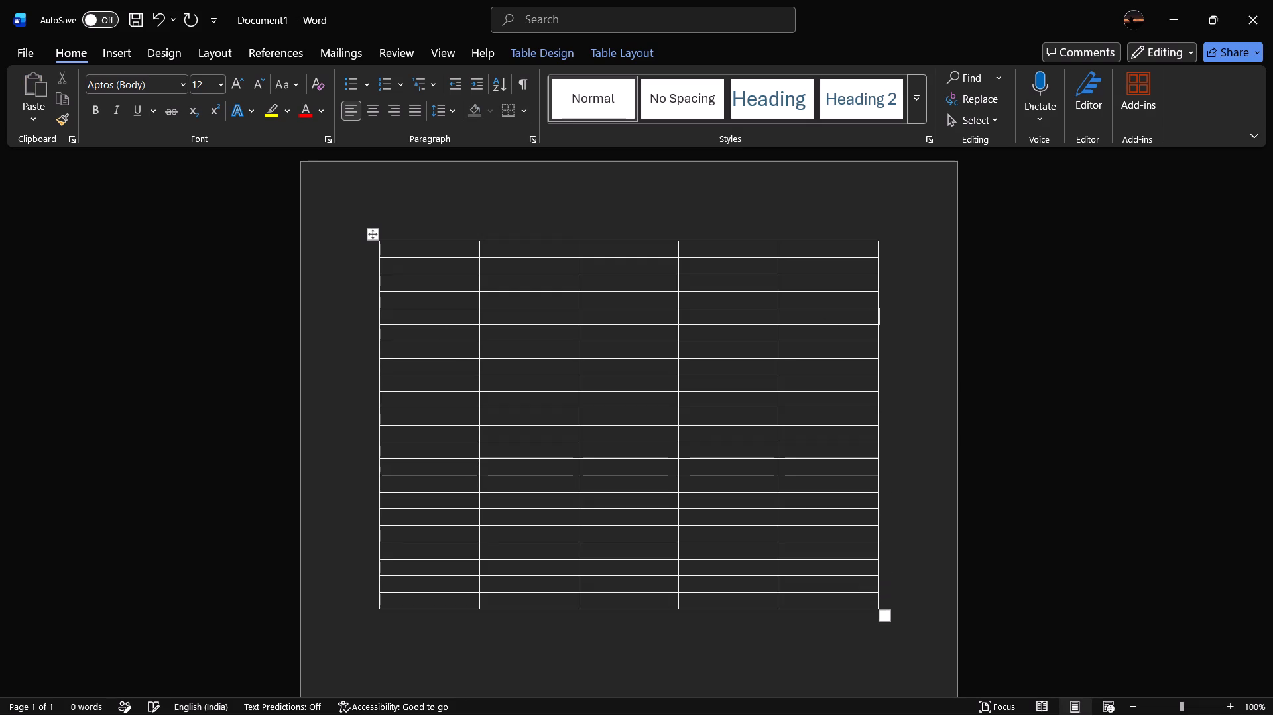
Fill the first three cells of the top row with the headings "Sr. No.", "Title" and "Date".
click(469, 245)
text(Sr)
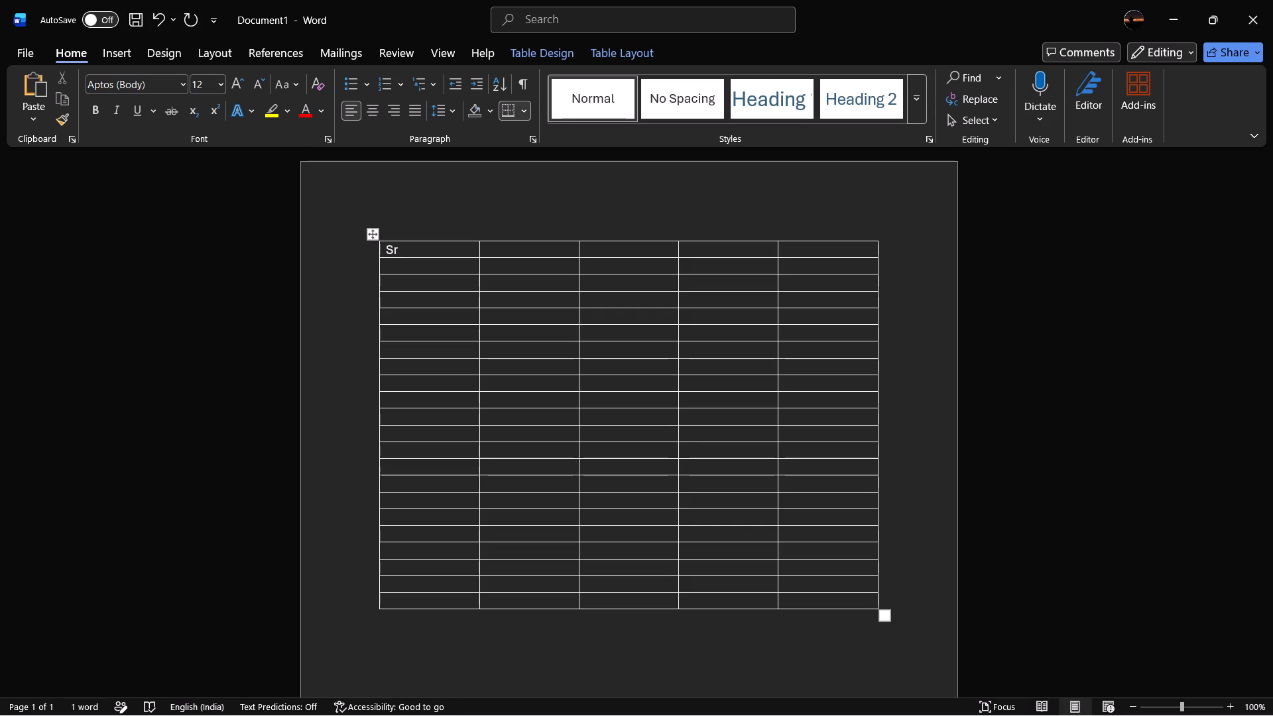
text(. No)
key(period)
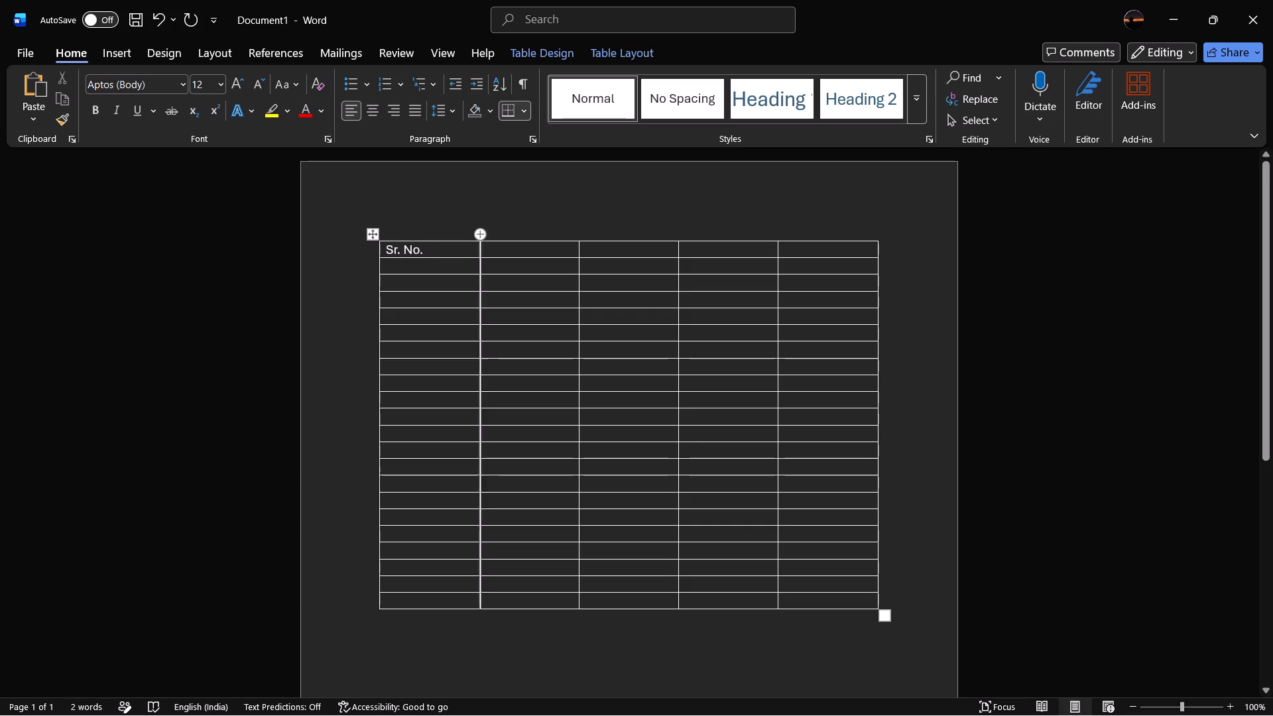
click(517, 255)
text(Title)
key(Right)
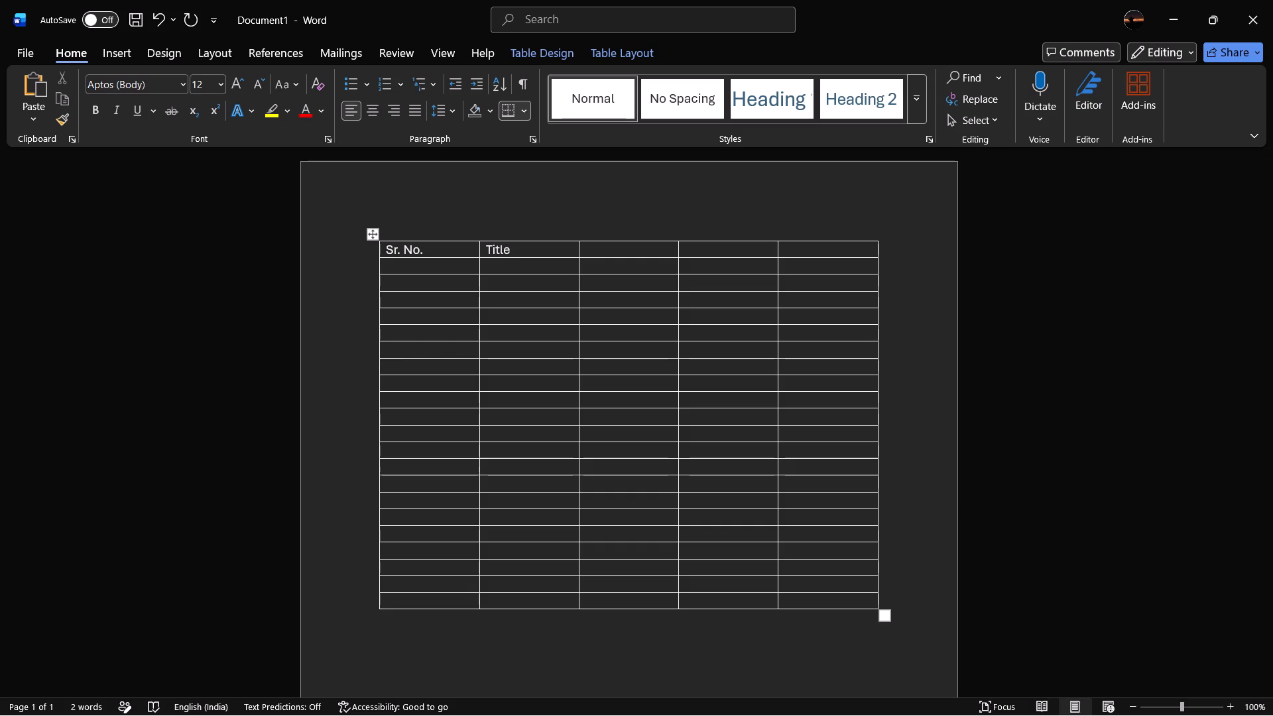
text(Dt)
key(BackSpace)
key(shift+a)
key(equal)
key(BackSpace)
key(BackSpace)
text(ate)
Fill the last two cells of the top row with the headings "Page No." and "Remarks".
key(Right)
key(p)
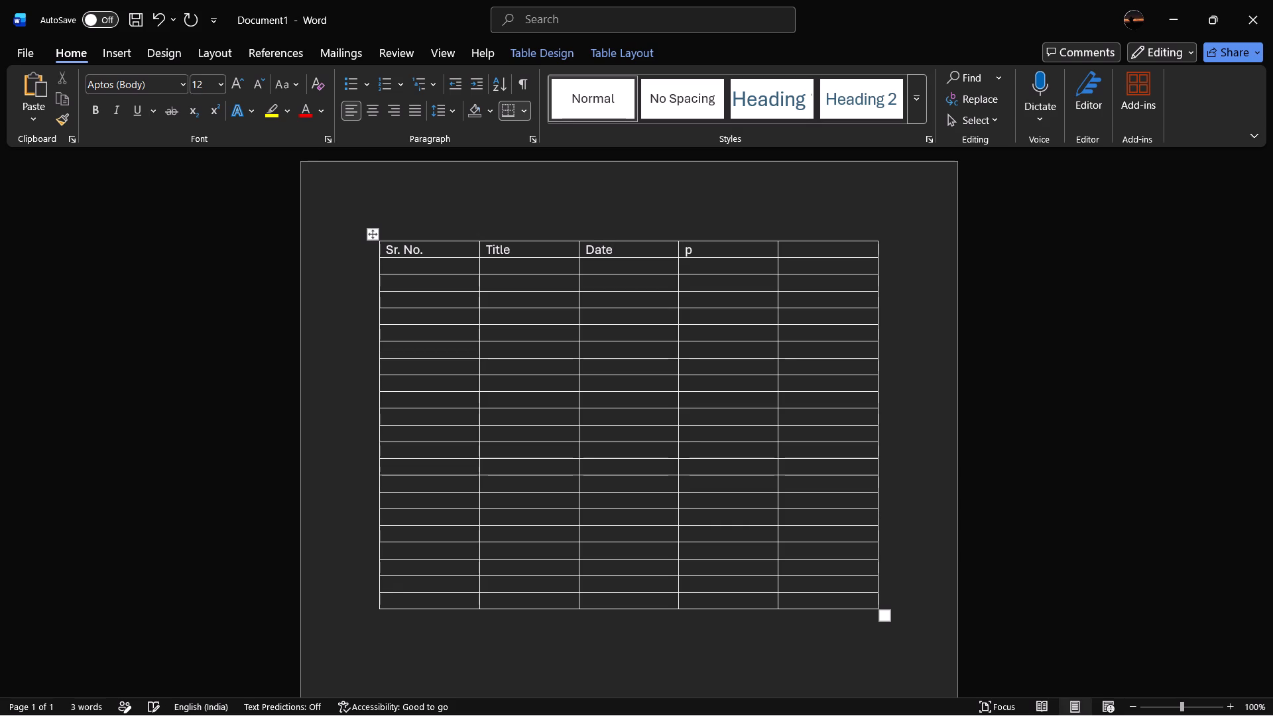
key(BackSpace)
text(Page)
key(space)
text(Mo)
key(BackSpace)
key(BackSpace)
key(n)
key(BackSpace)
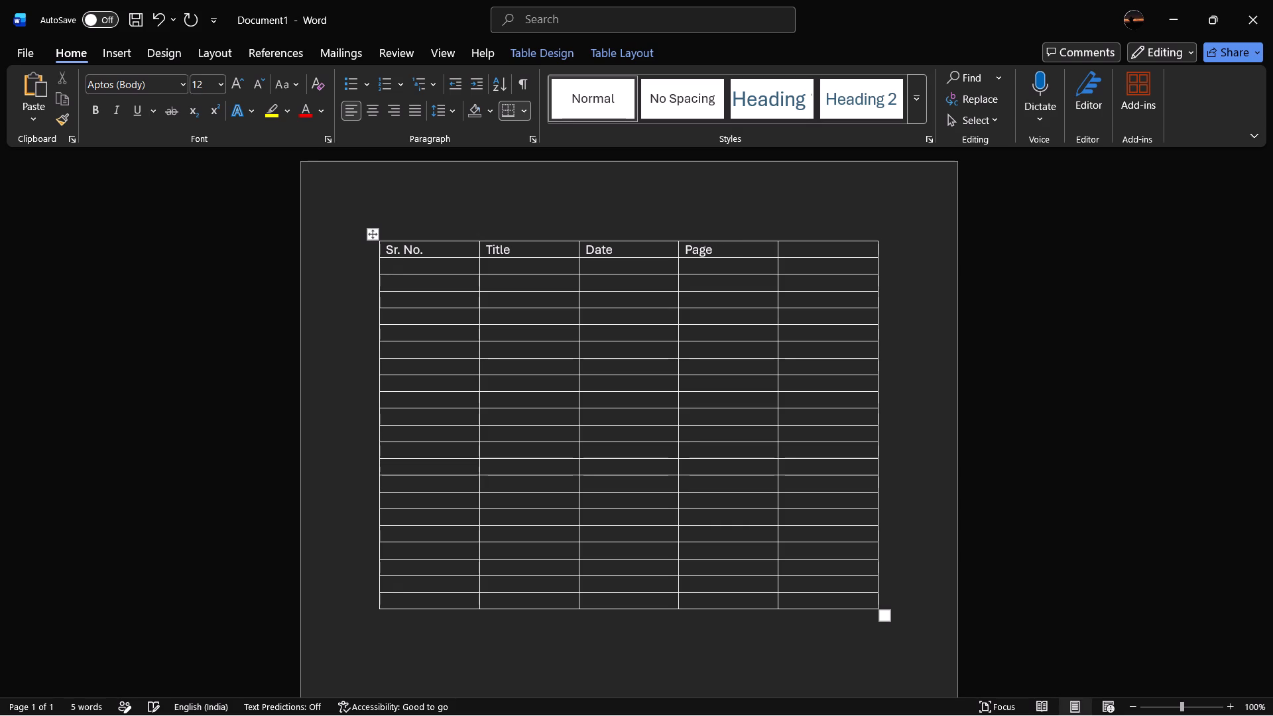
text(No)
key(period)
click(794, 250)
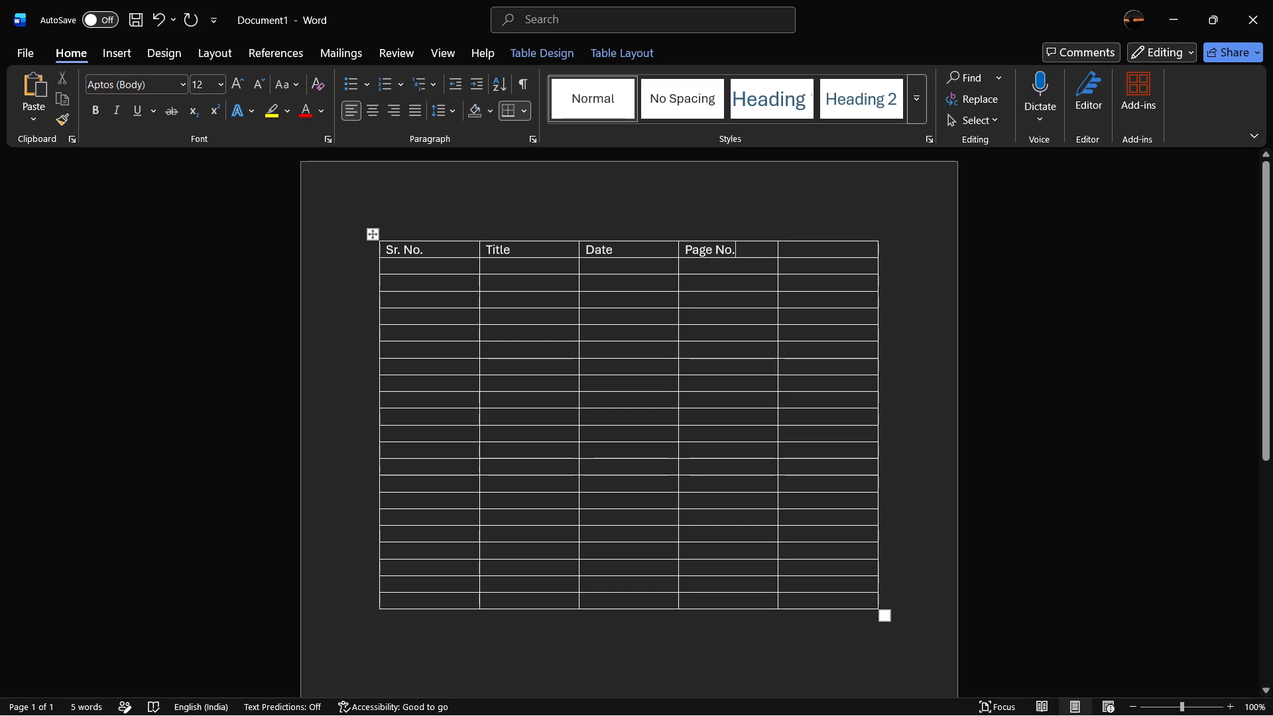
text(Re)
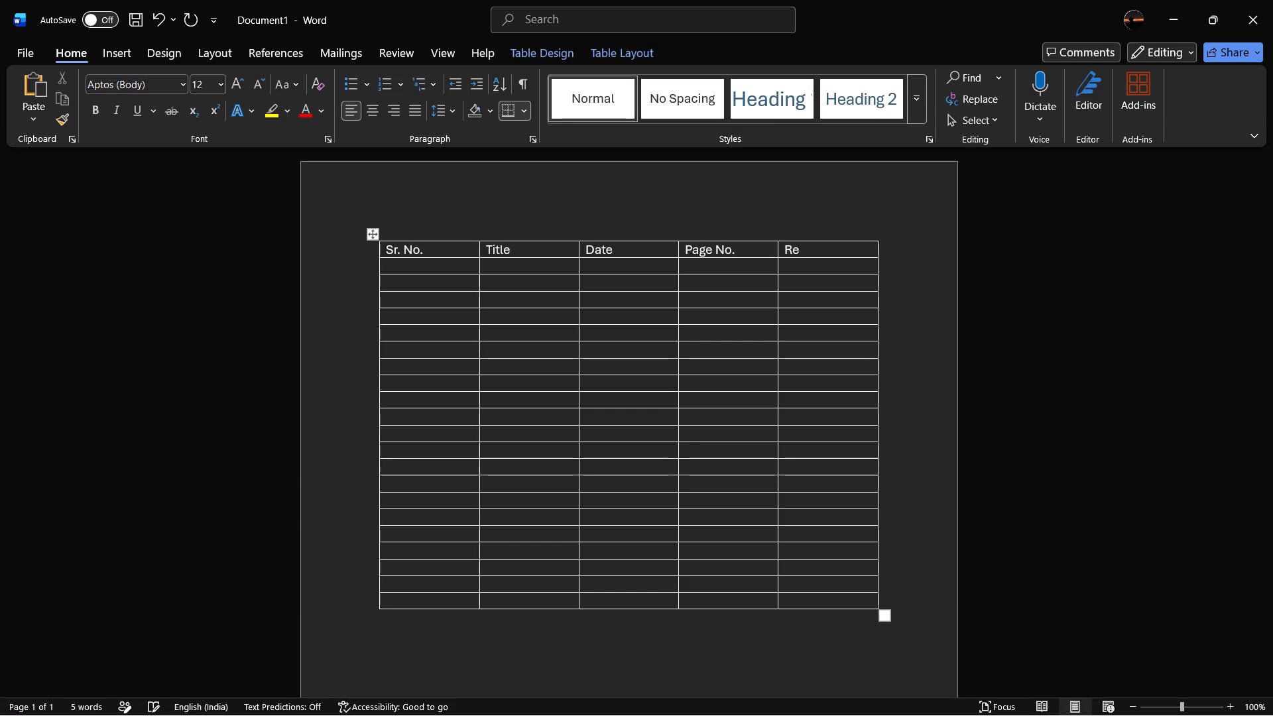
text(mar)
text(ks)
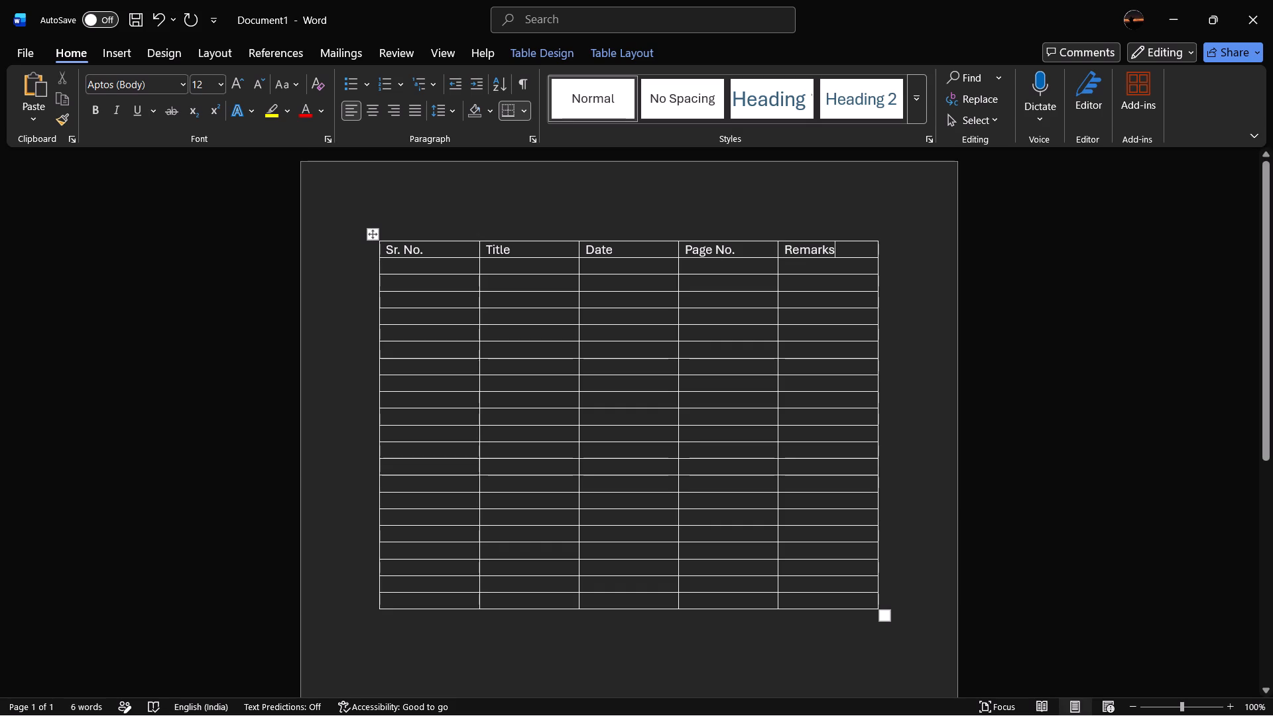
Narrow the Sr. No. column to roughly half its width, giving the freed space to the Title column.
drag(479, 289, 434, 293)
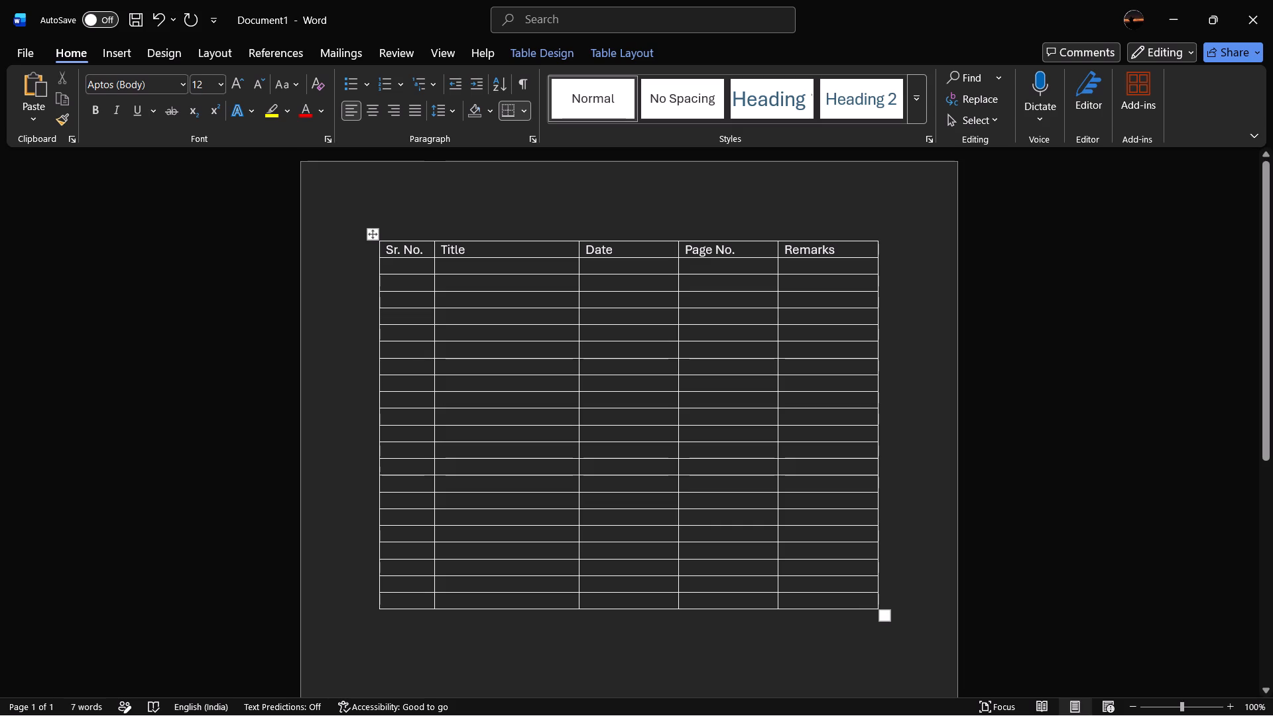
Format all five headings in the table's top row as centred, bold text at font size 14.
drag(427, 251, 764, 253)
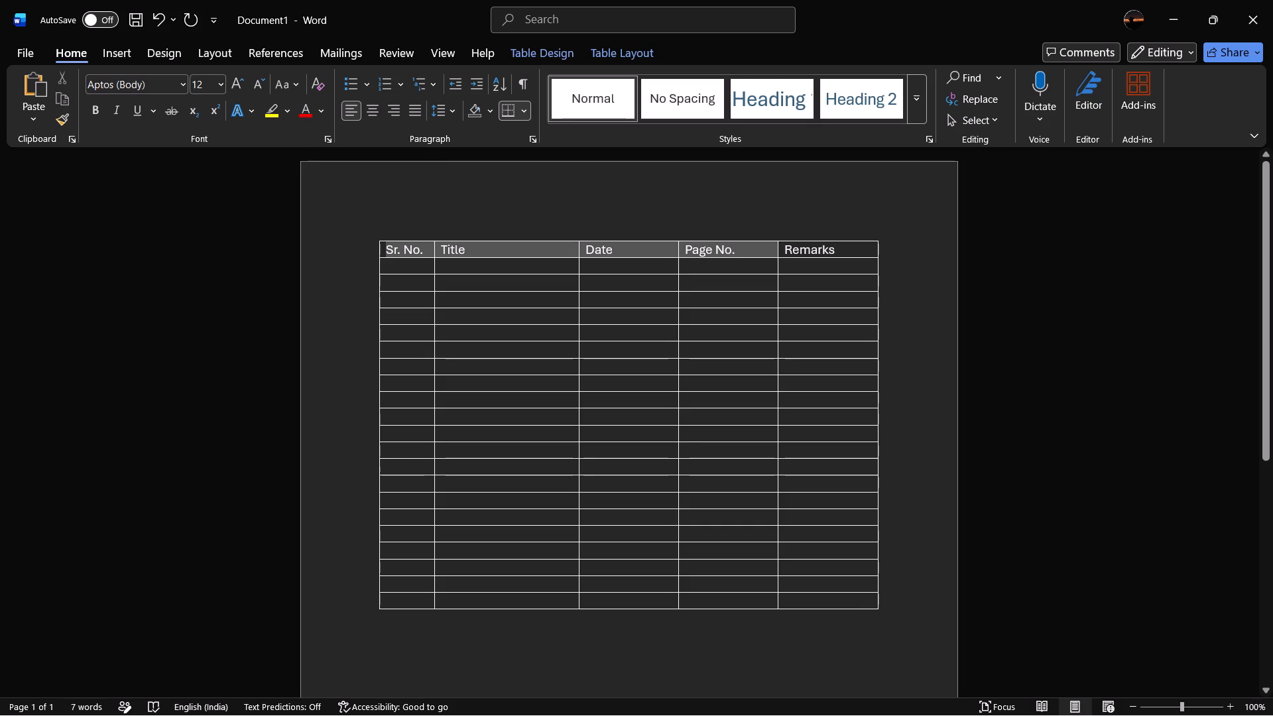
drag(764, 253, 796, 251)
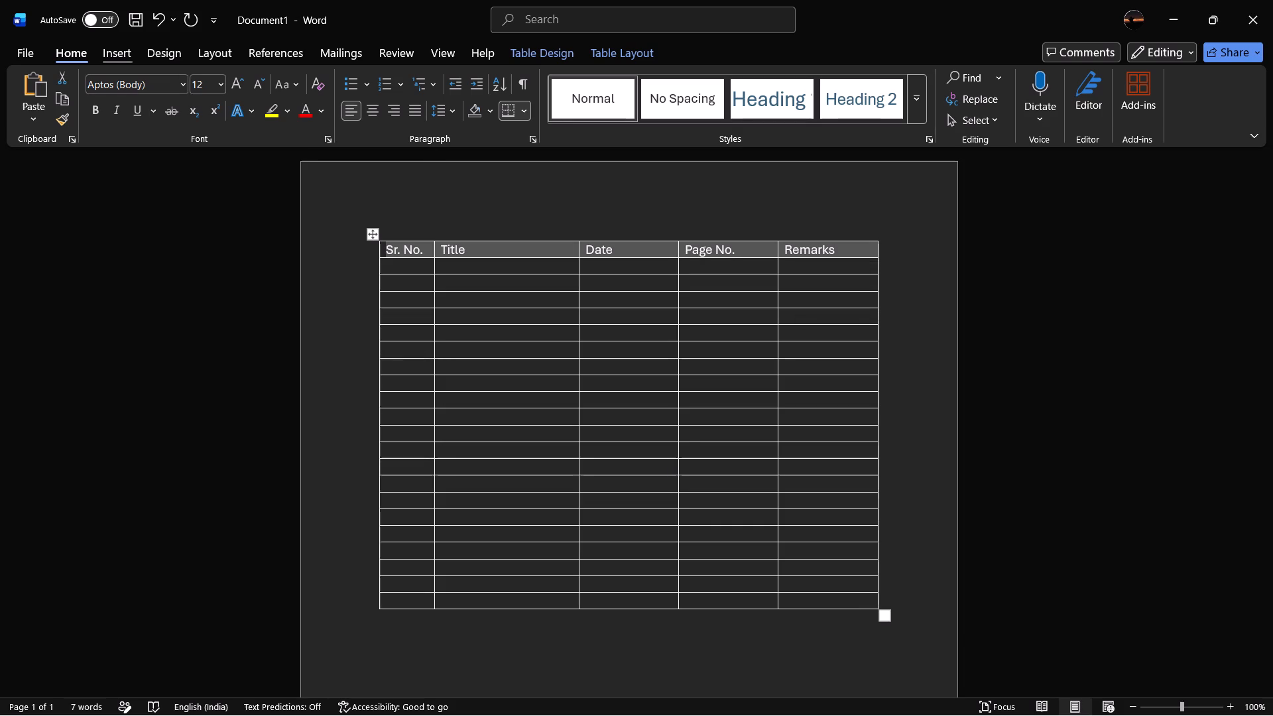
click(371, 107)
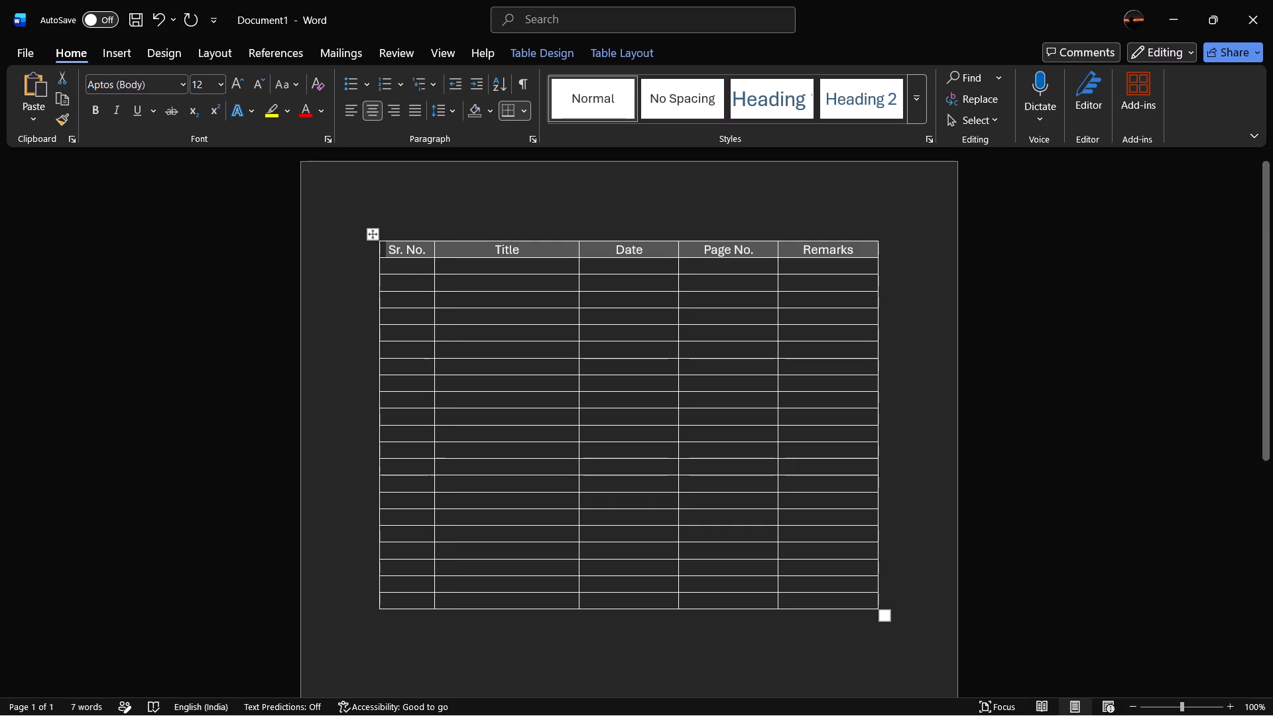
click(97, 111)
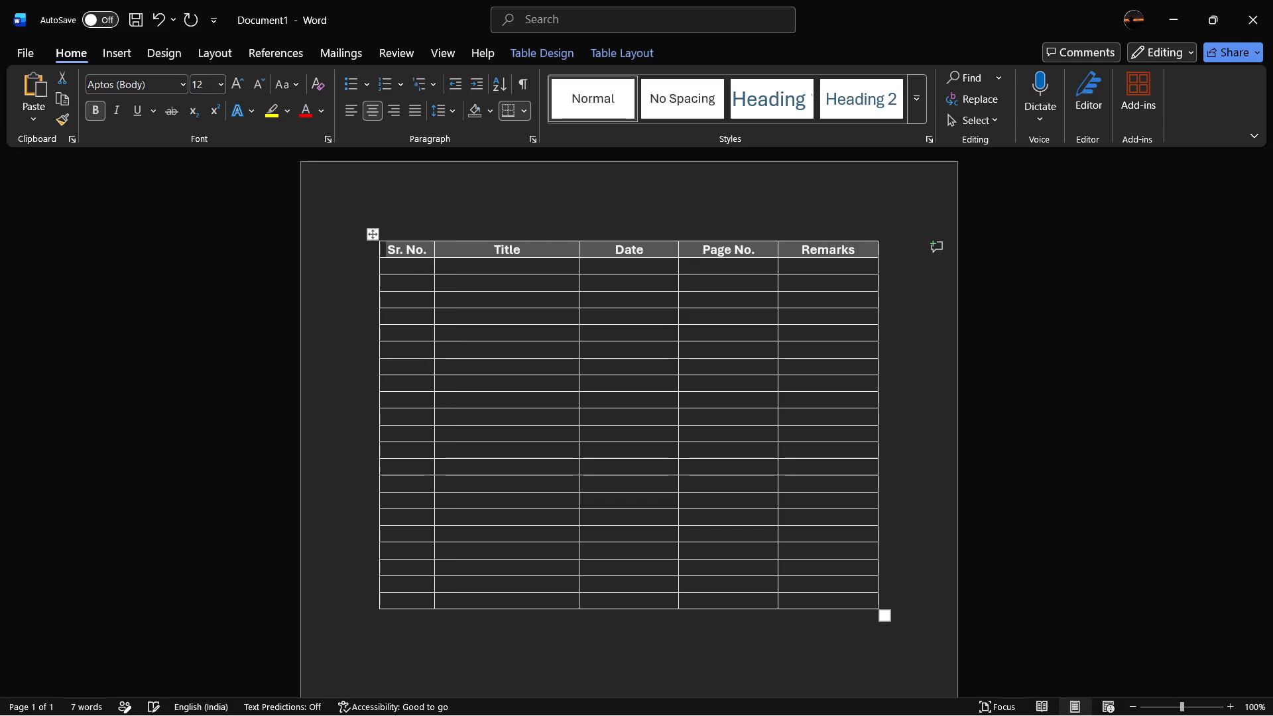
click(186, 82)
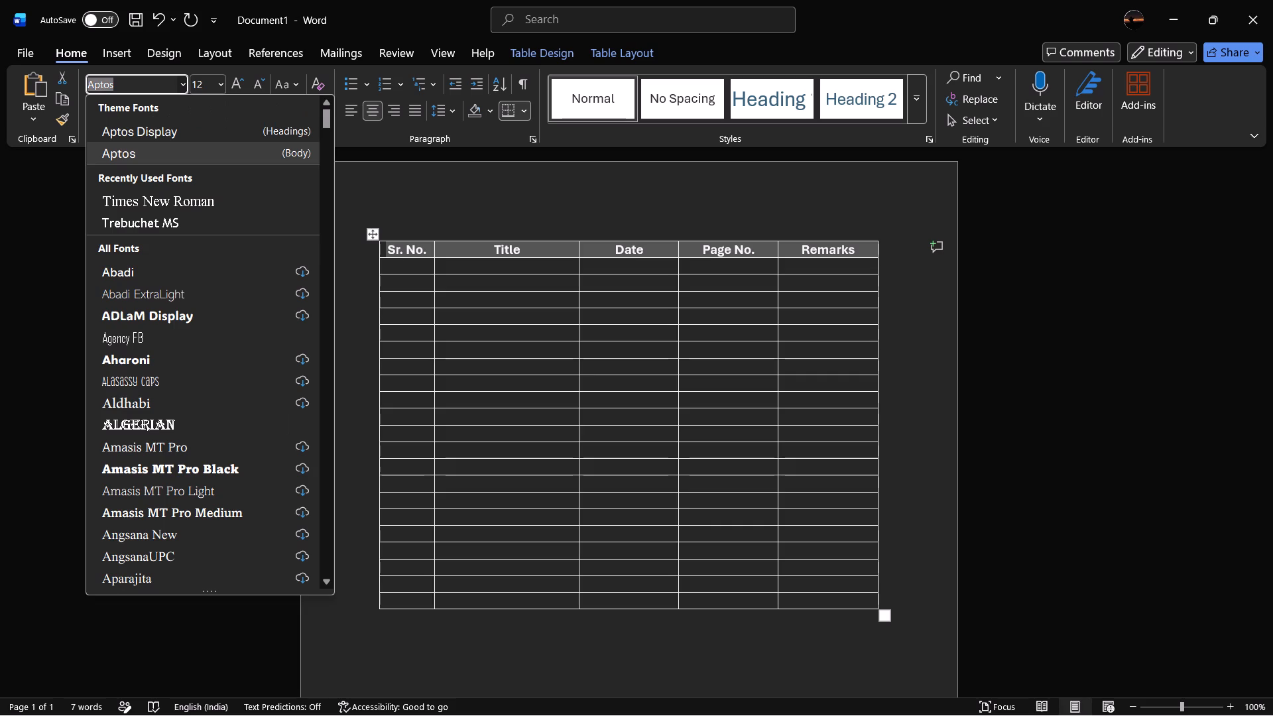
click(218, 82)
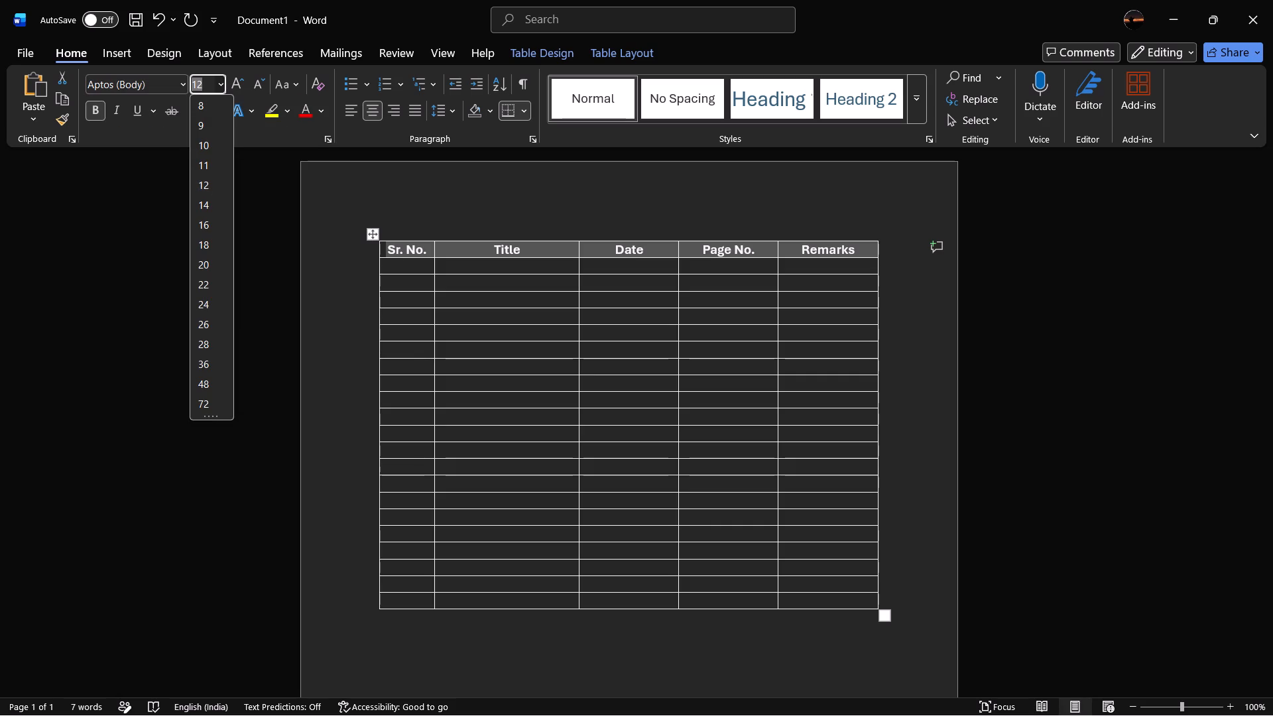
click(202, 200)
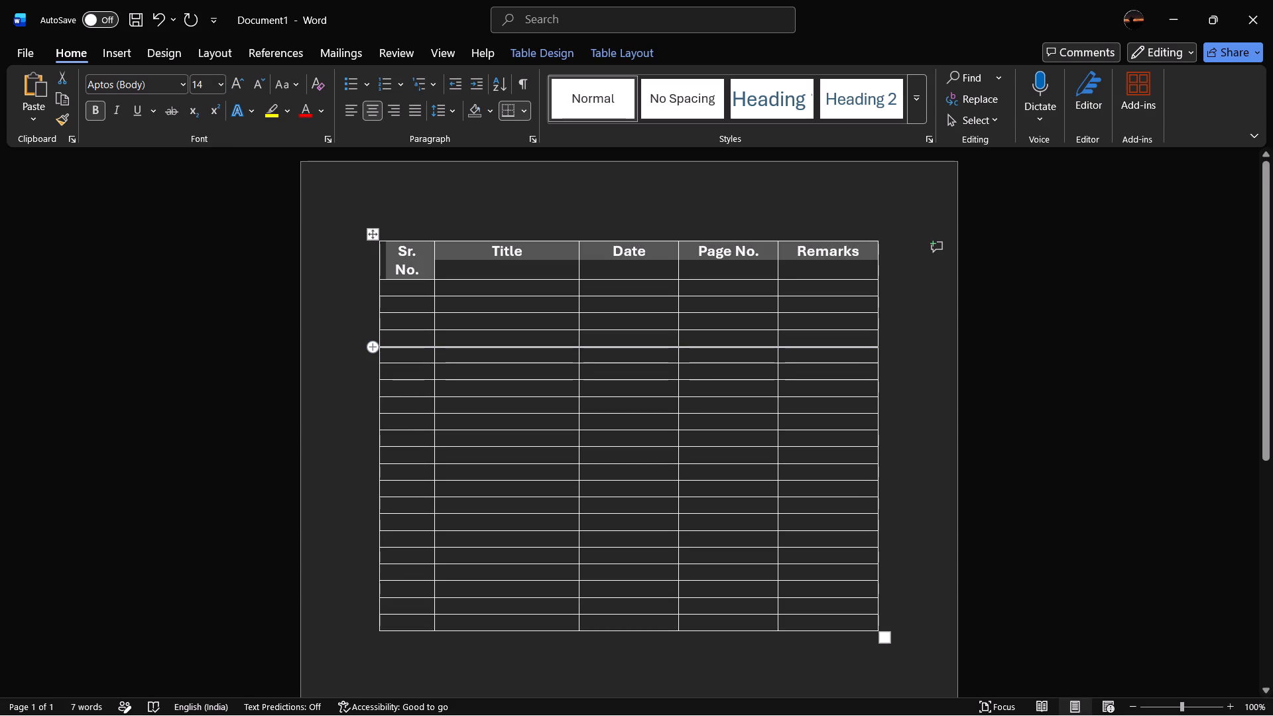
Widen the Sr. No. column slightly by moving the table's outer left border outward, so its heading fits on one line.
drag(379, 333, 373, 331)
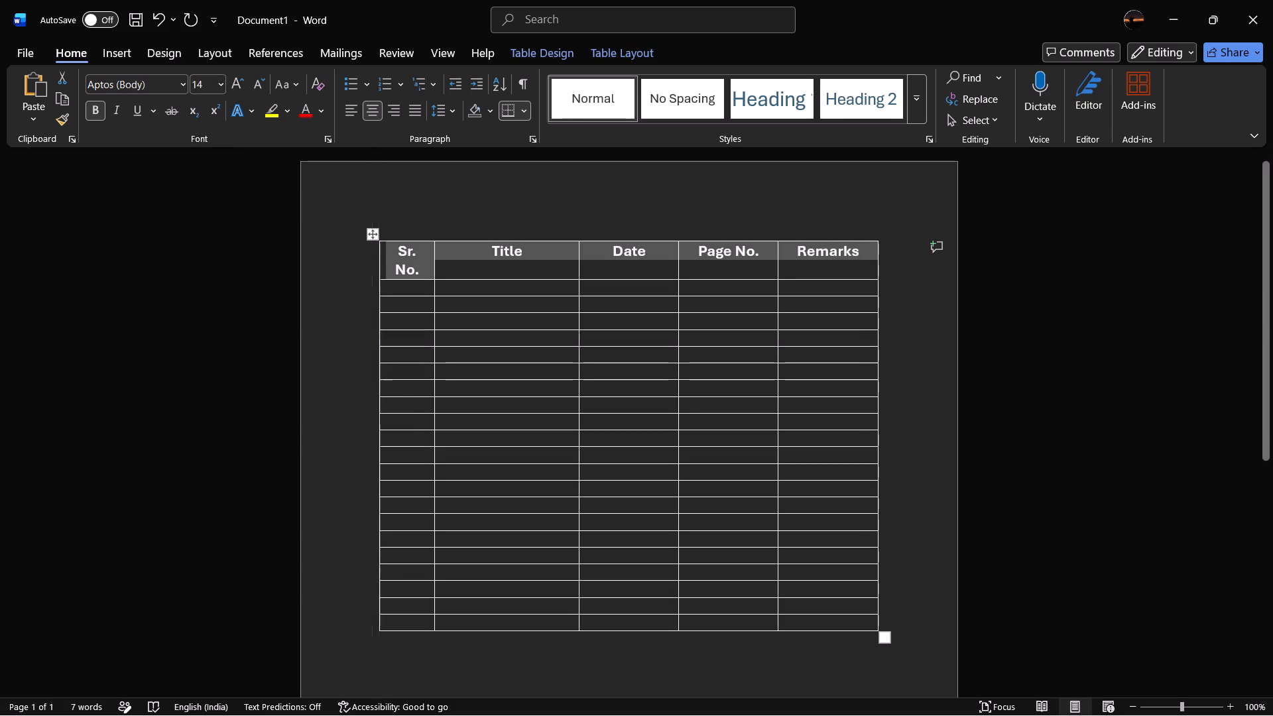
drag(373, 331, 371, 330)
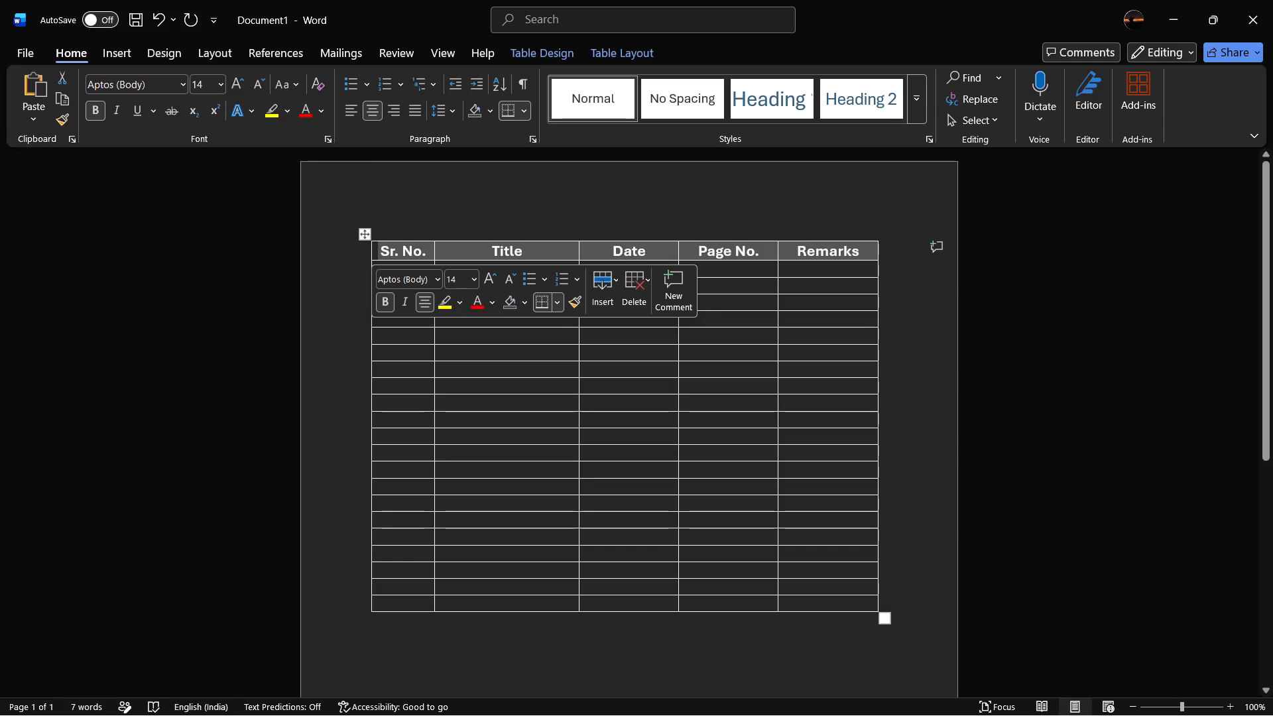
click(581, 200)
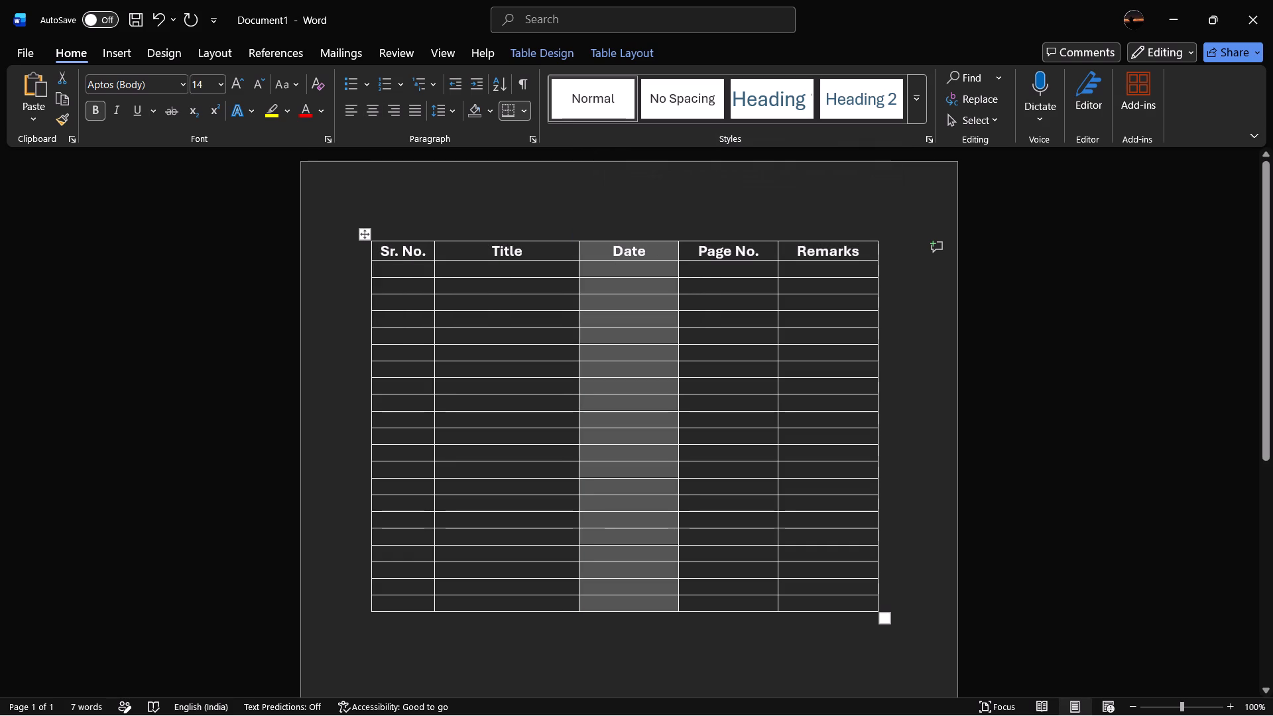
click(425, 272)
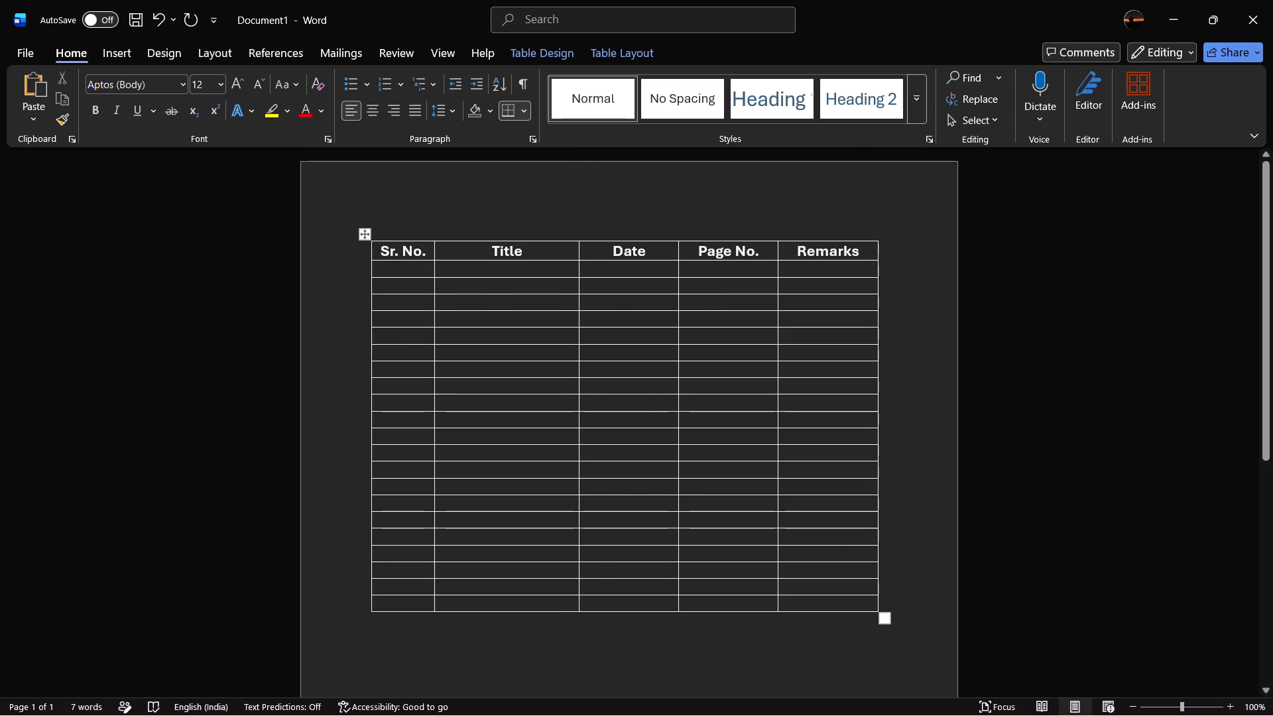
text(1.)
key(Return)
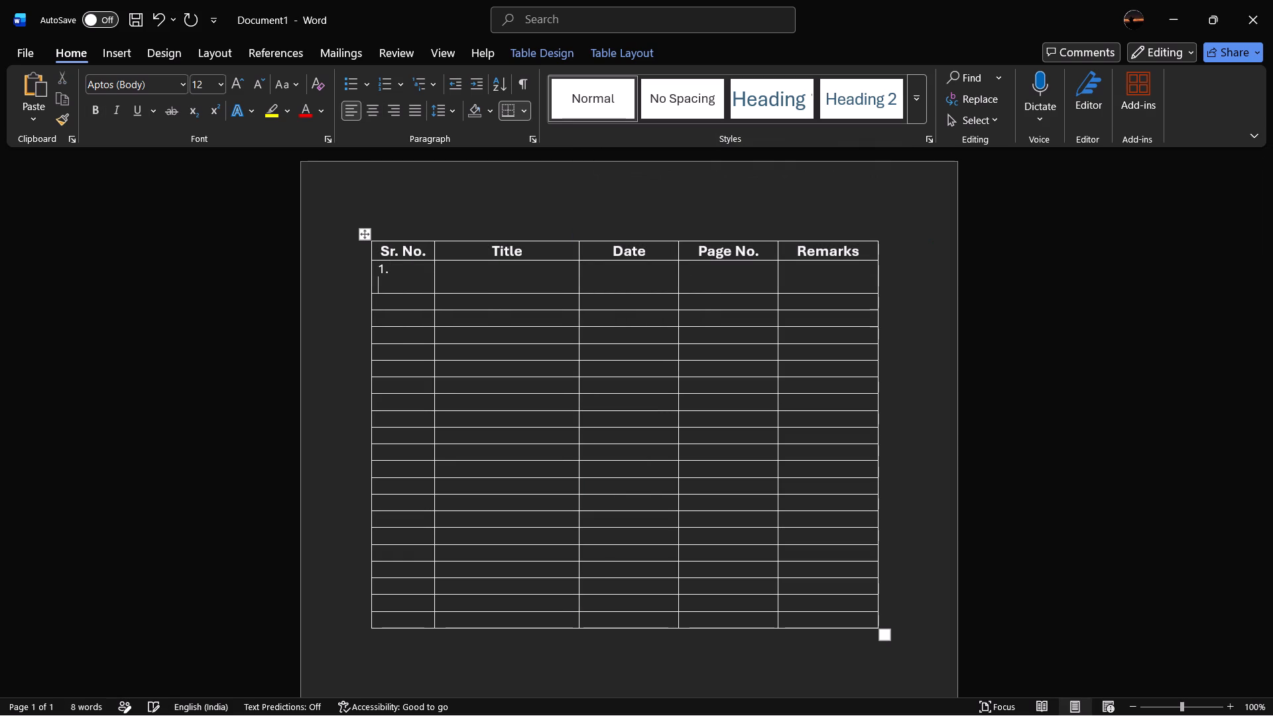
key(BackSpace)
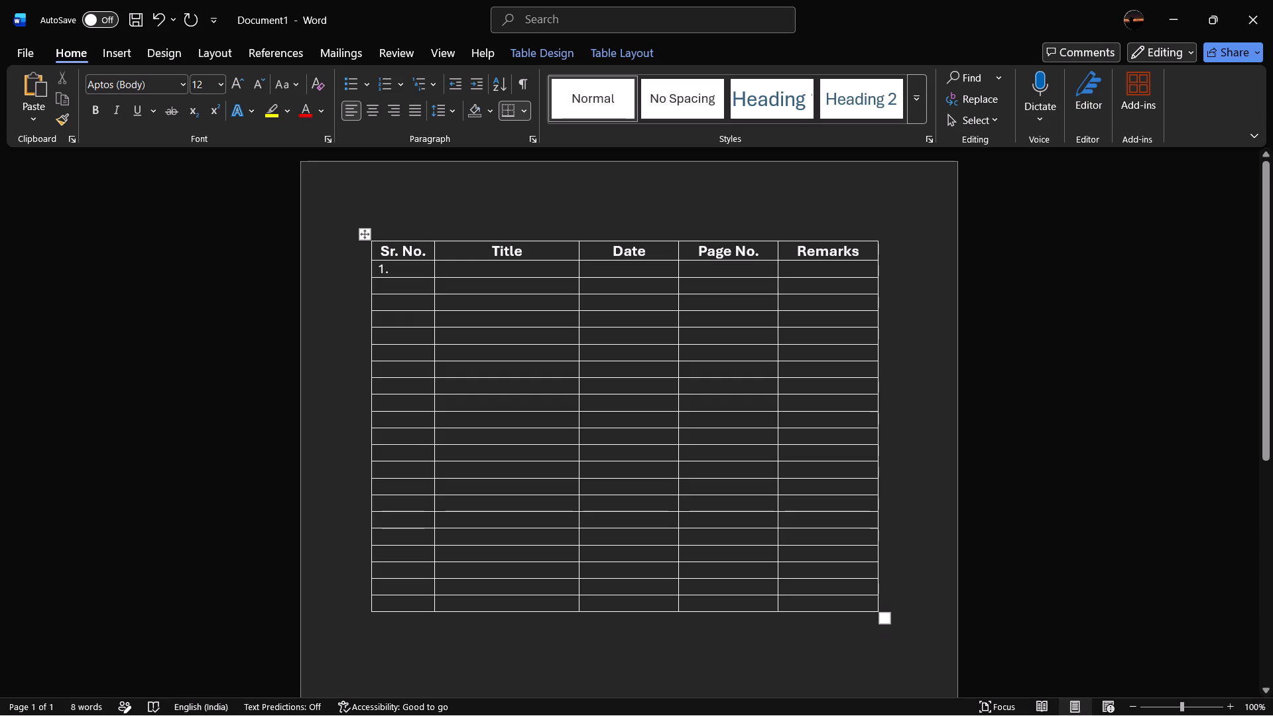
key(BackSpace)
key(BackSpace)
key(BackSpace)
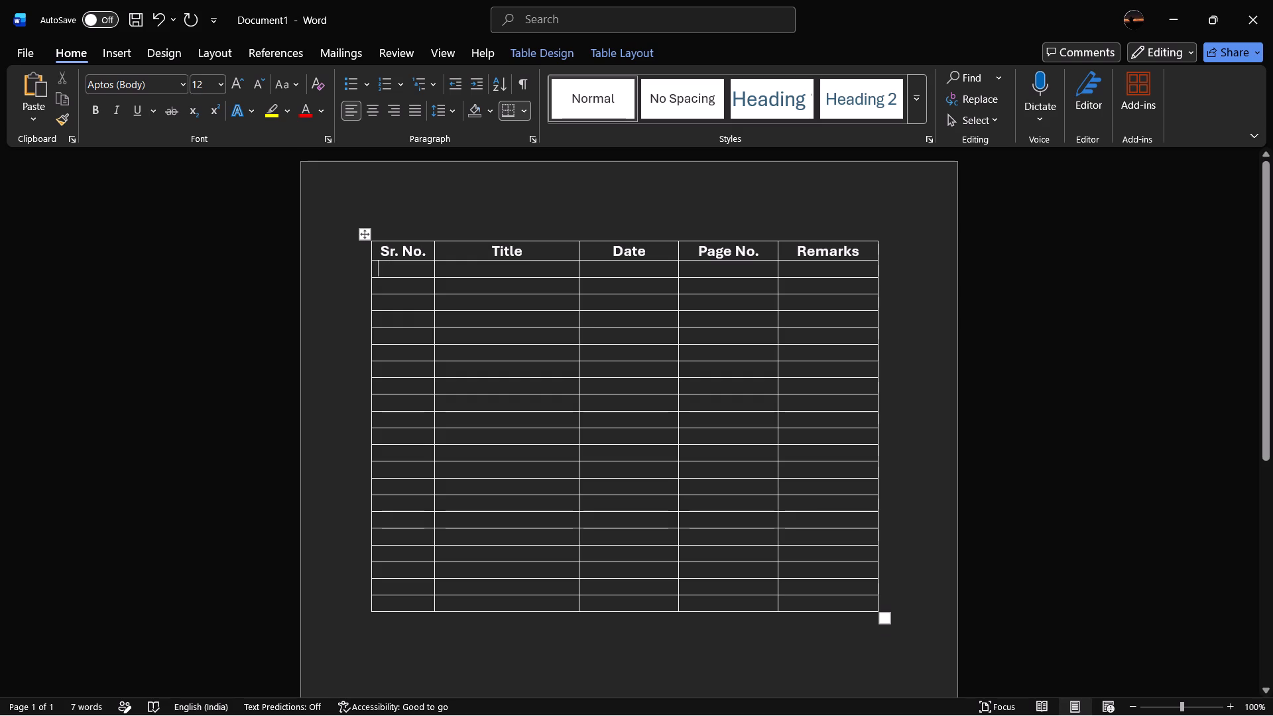
Apply automatic numbering in the 1., 2., 3. format to all the empty cells below the Sr. No. heading.
drag(407, 271, 406, 312)
drag(406, 312, 411, 657)
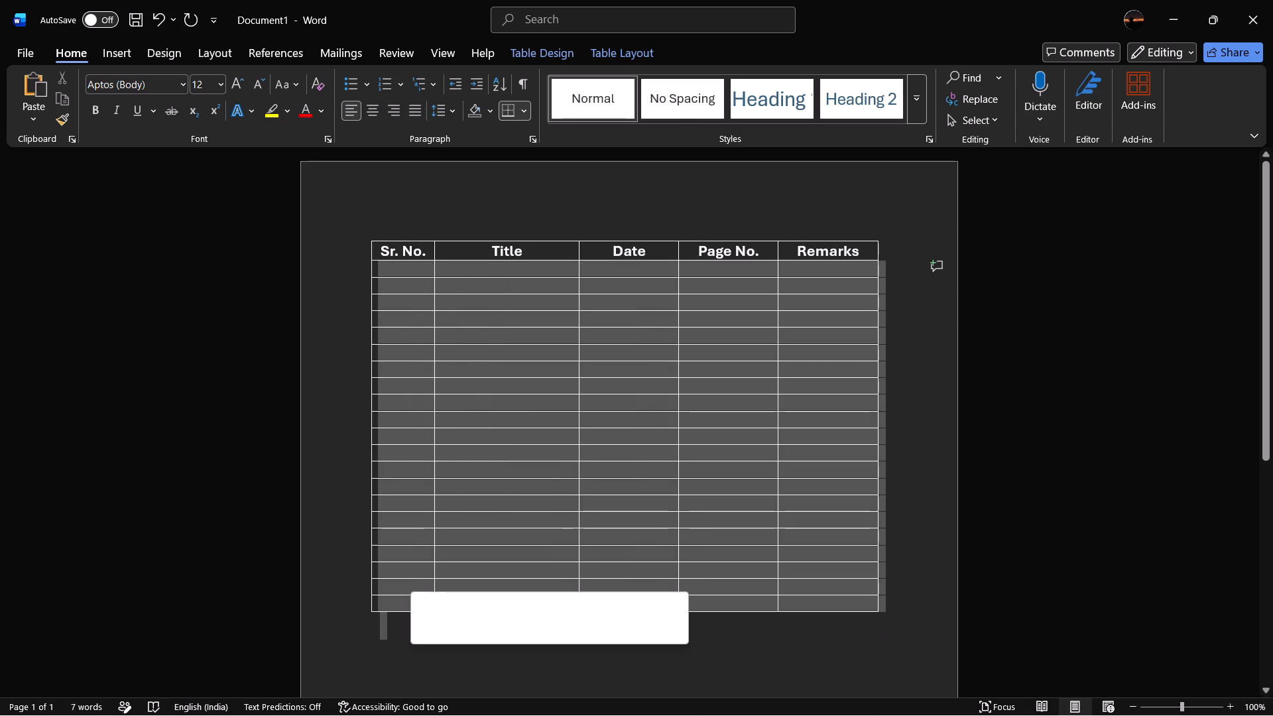
click(394, 263)
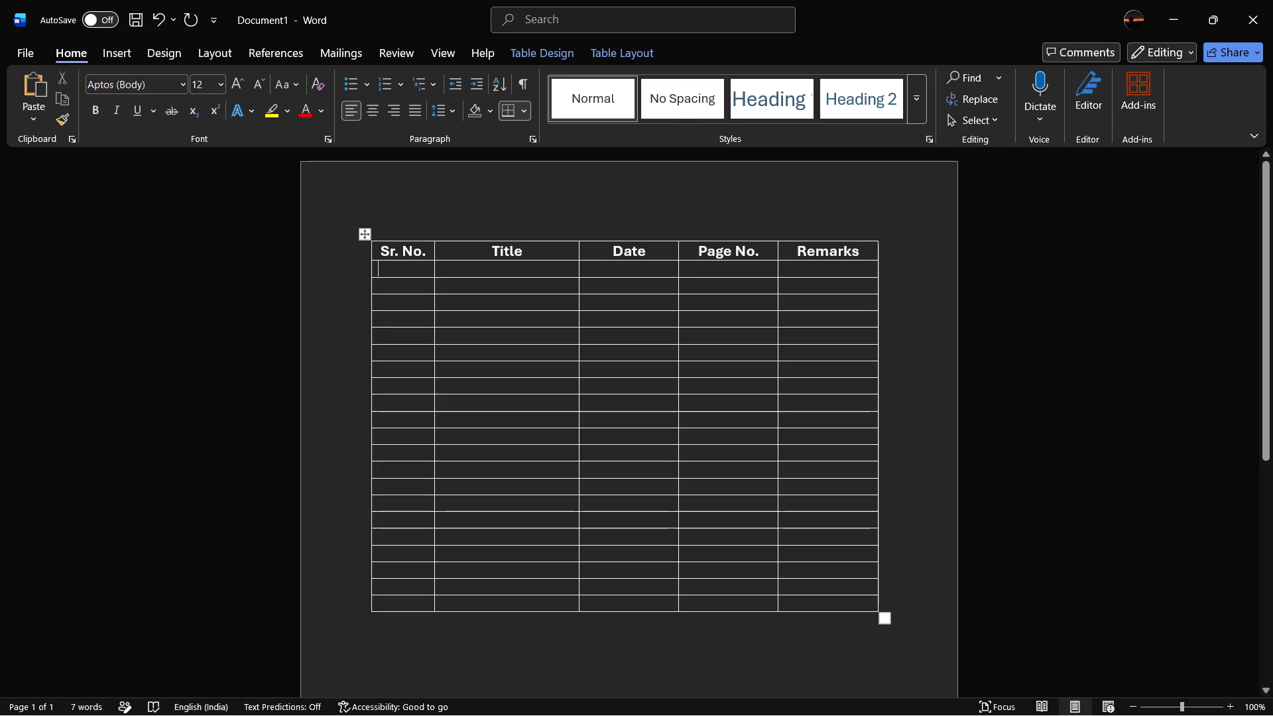
drag(394, 263, 410, 609)
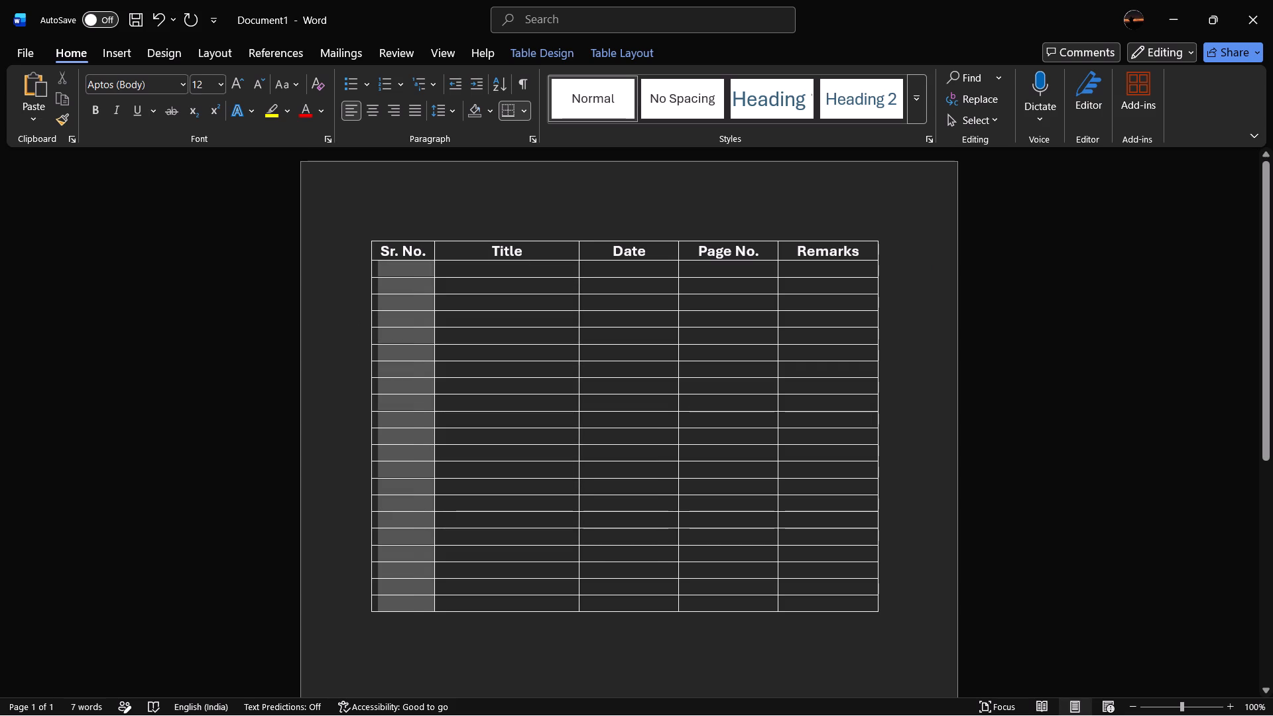
drag(410, 609, 394, 599)
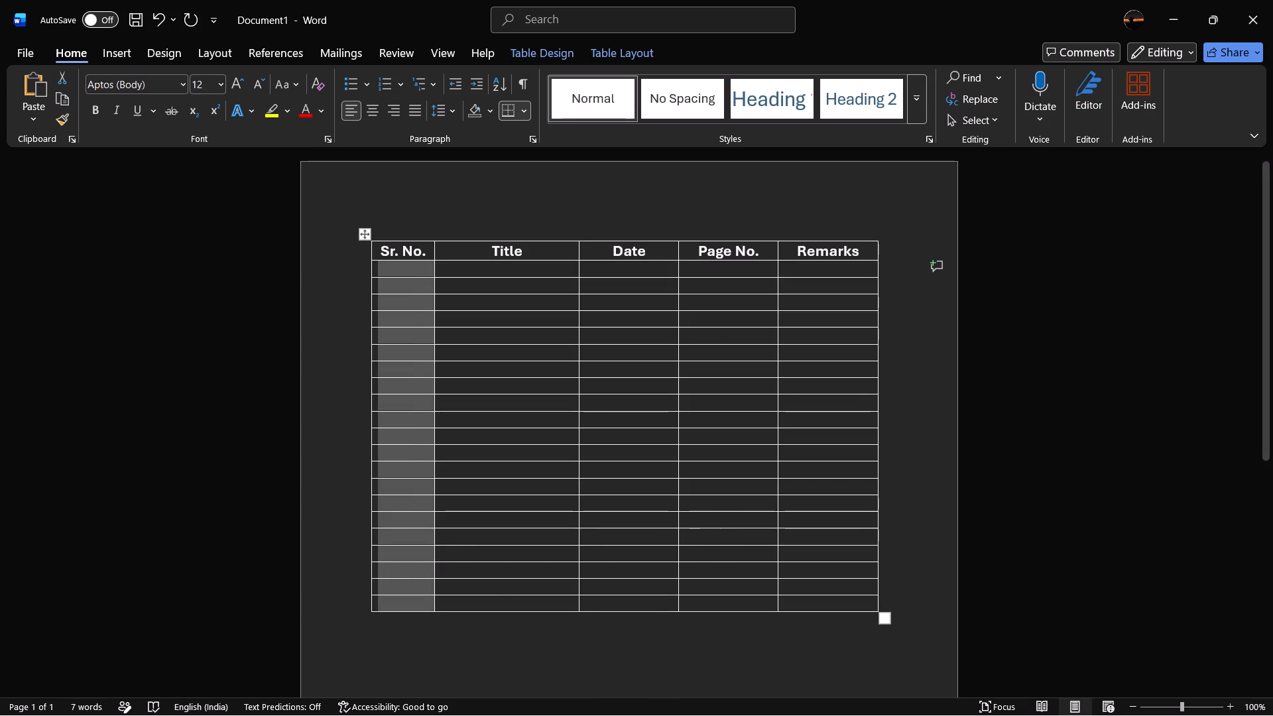
click(388, 83)
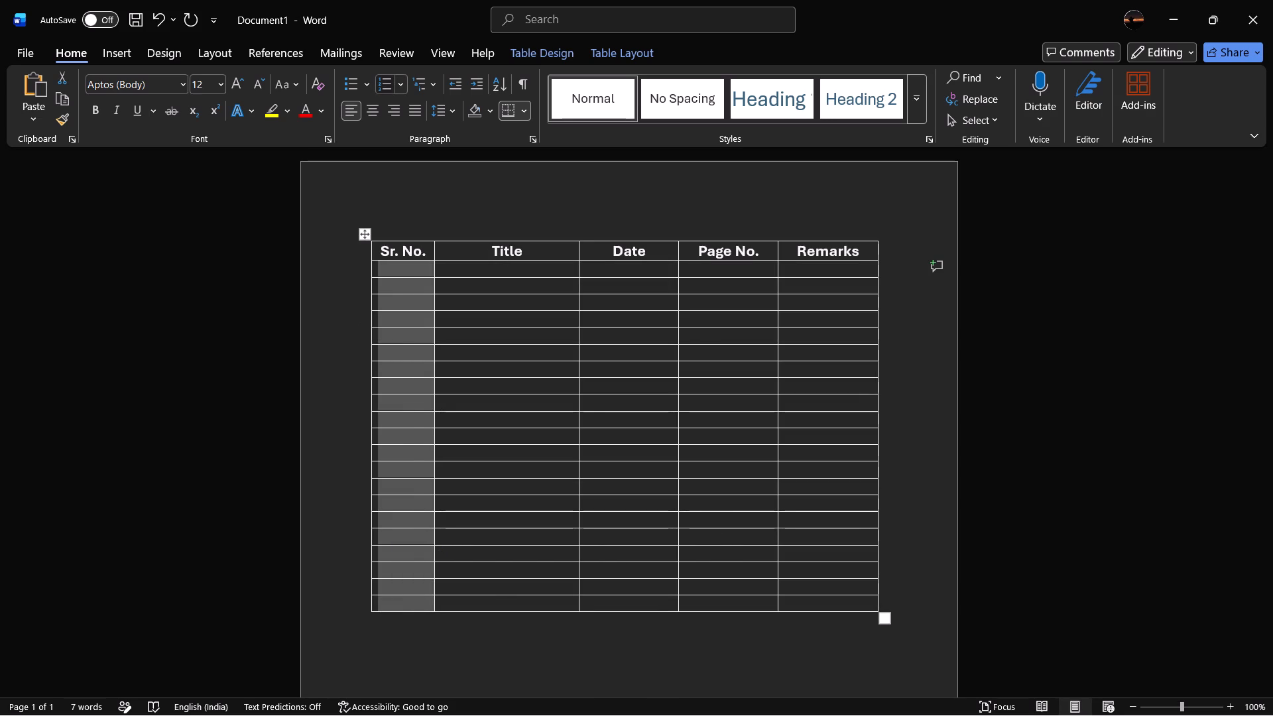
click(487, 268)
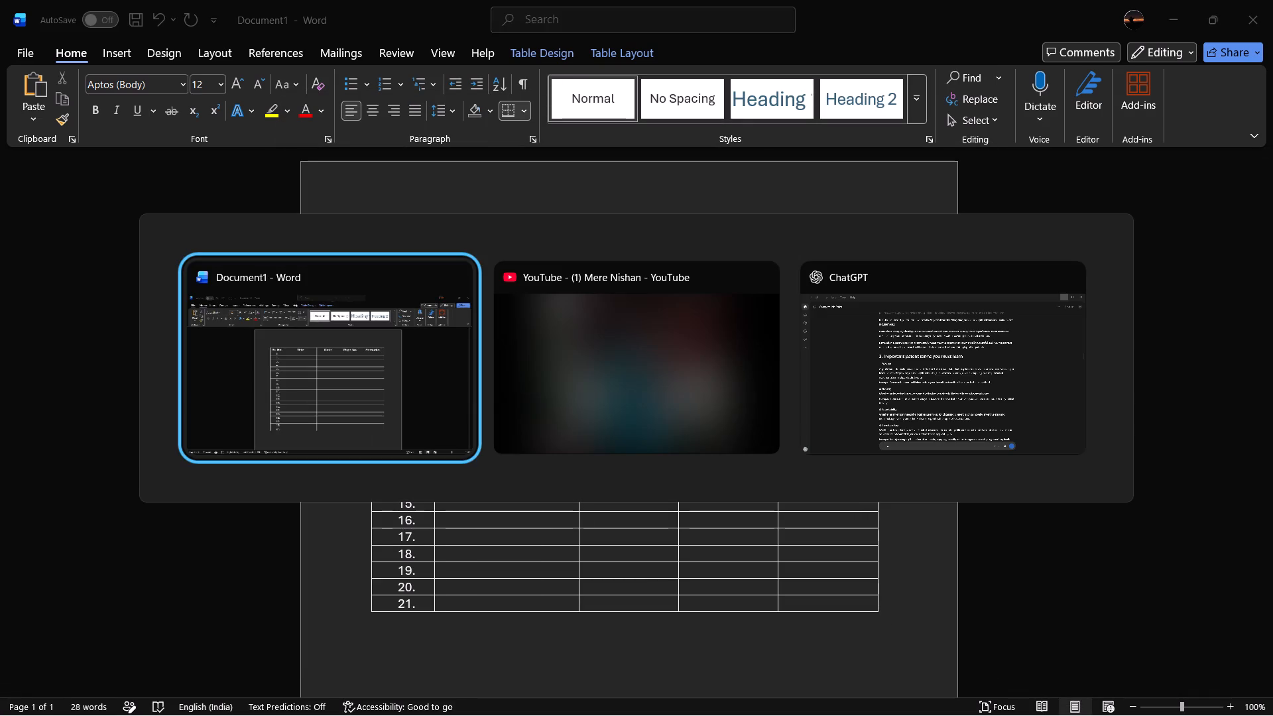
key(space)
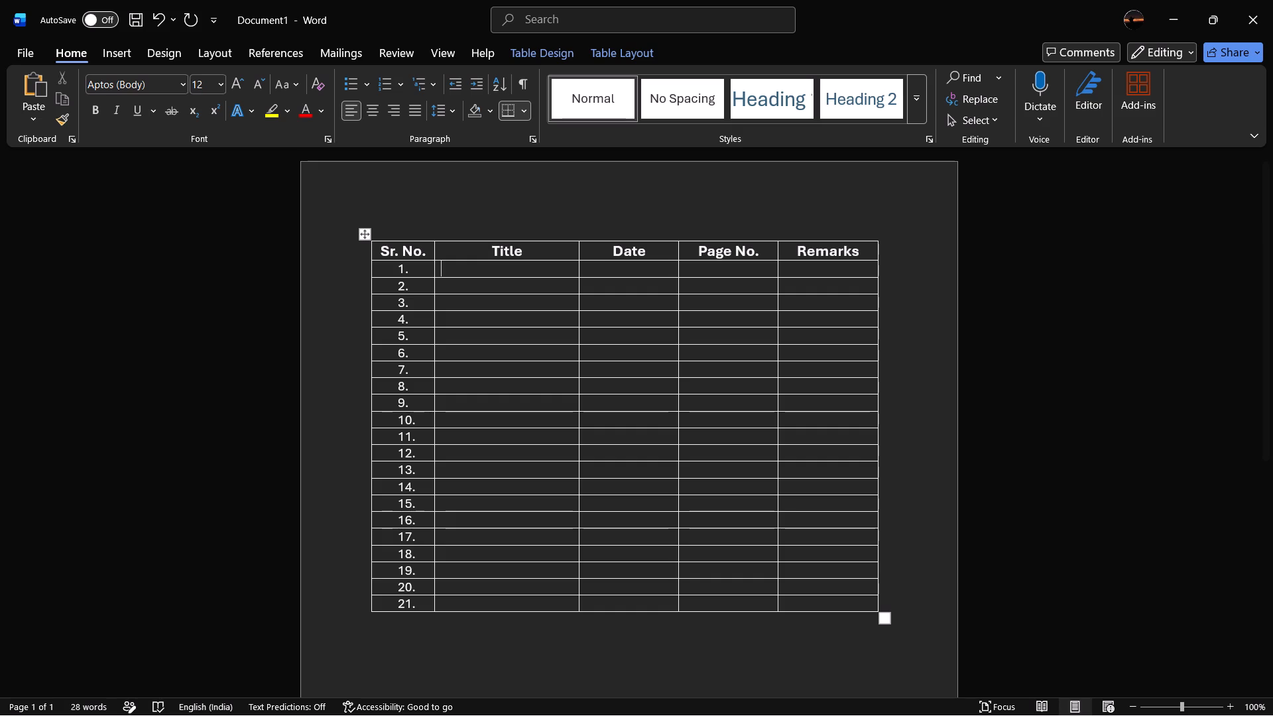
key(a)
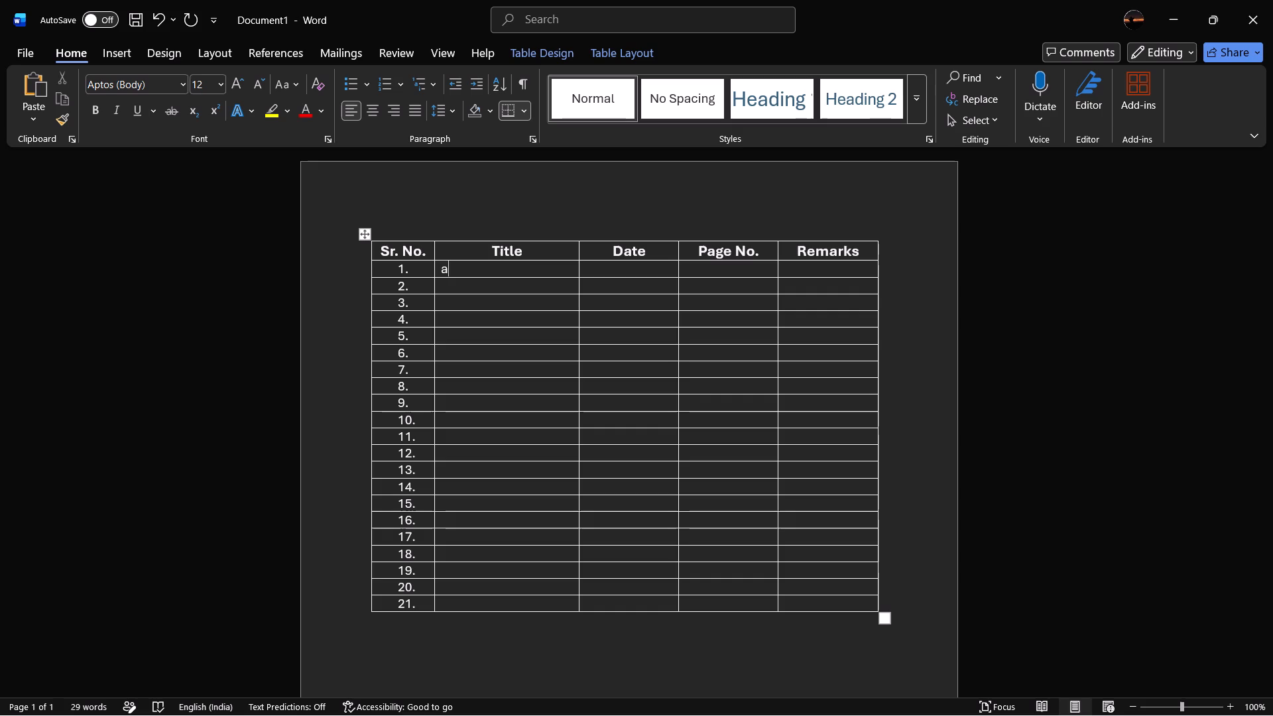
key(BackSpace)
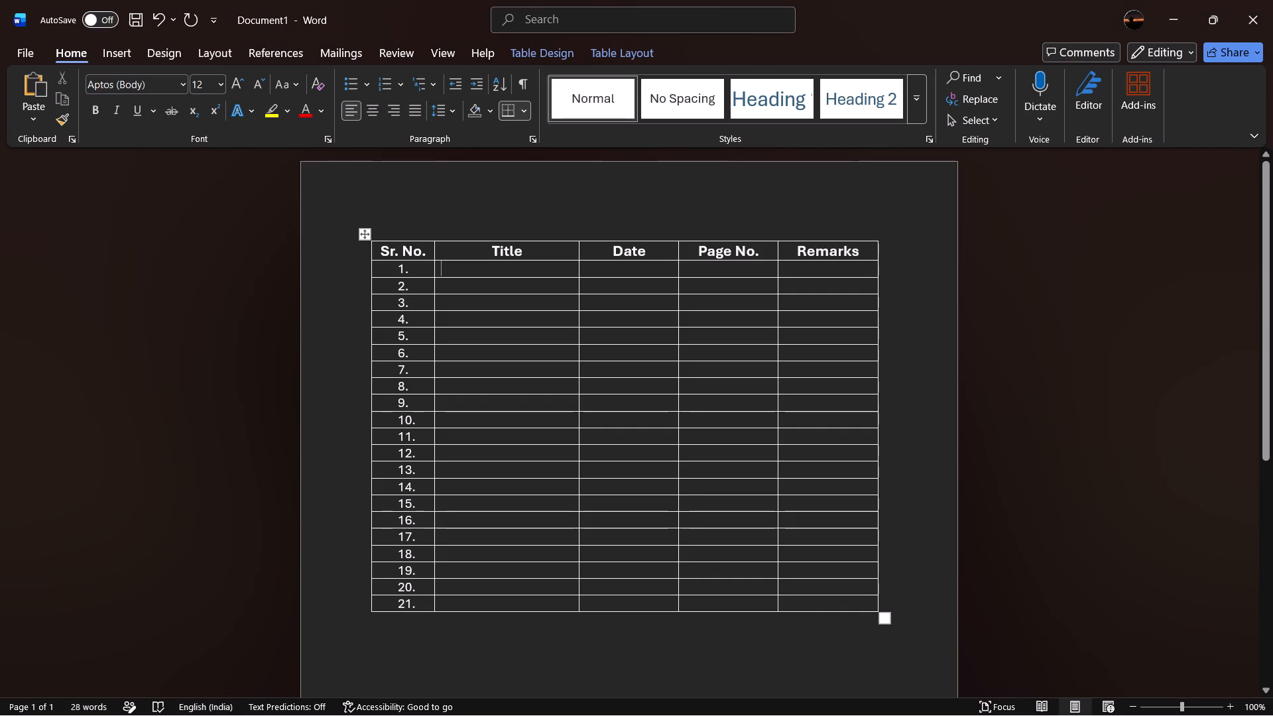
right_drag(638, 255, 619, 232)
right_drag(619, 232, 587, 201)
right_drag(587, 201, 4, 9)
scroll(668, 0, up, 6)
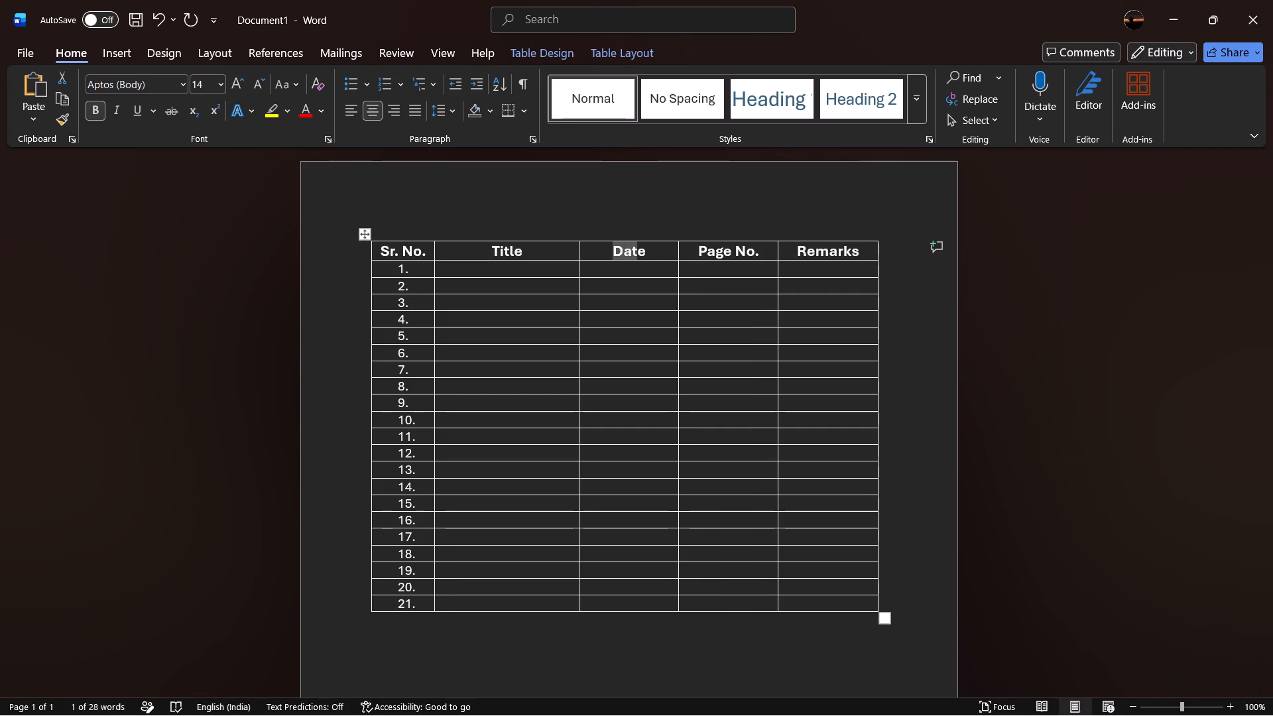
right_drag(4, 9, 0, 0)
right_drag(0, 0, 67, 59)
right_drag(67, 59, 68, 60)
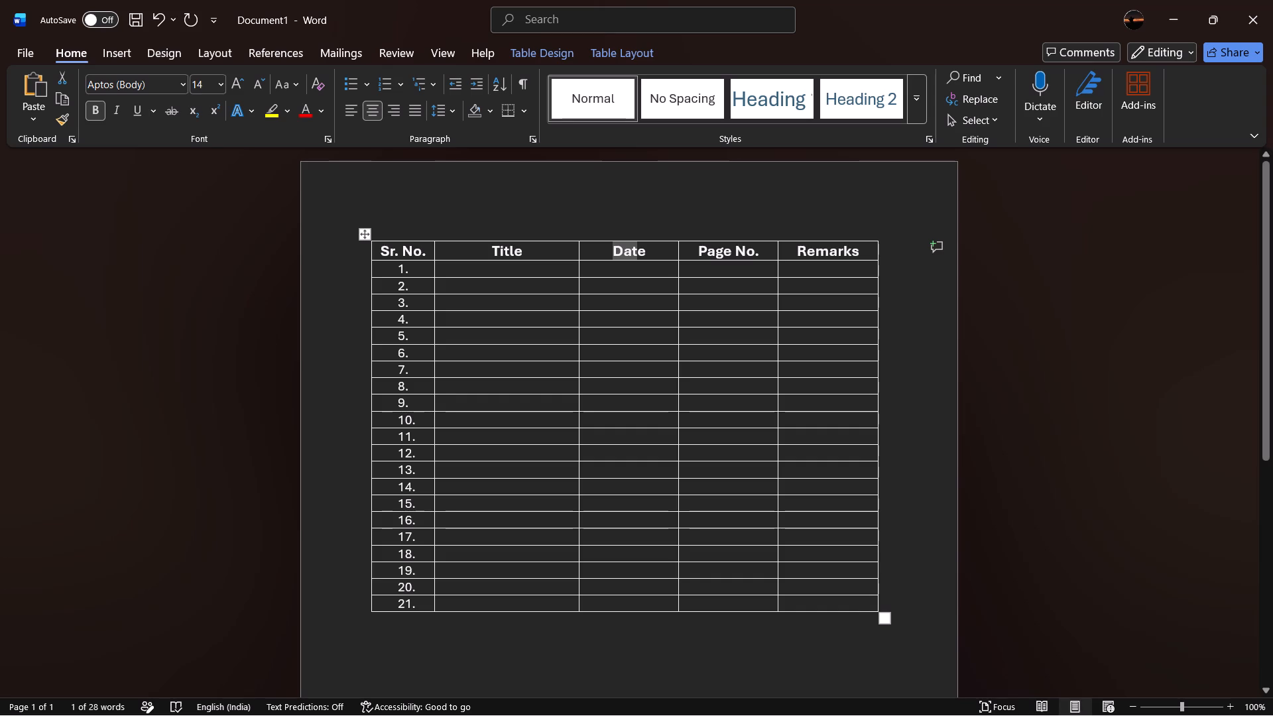
Enter "a.write a program" in the Title cell of row 1.
click(480, 270)
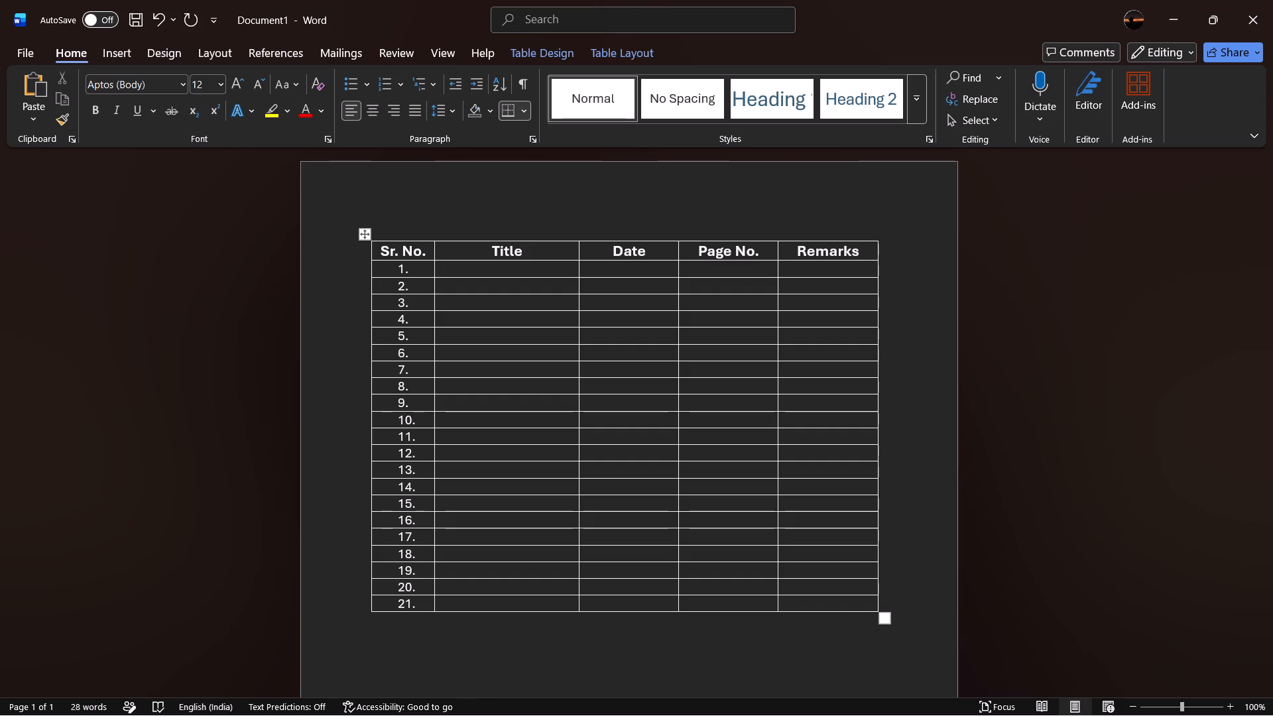
key(a)
key(period)
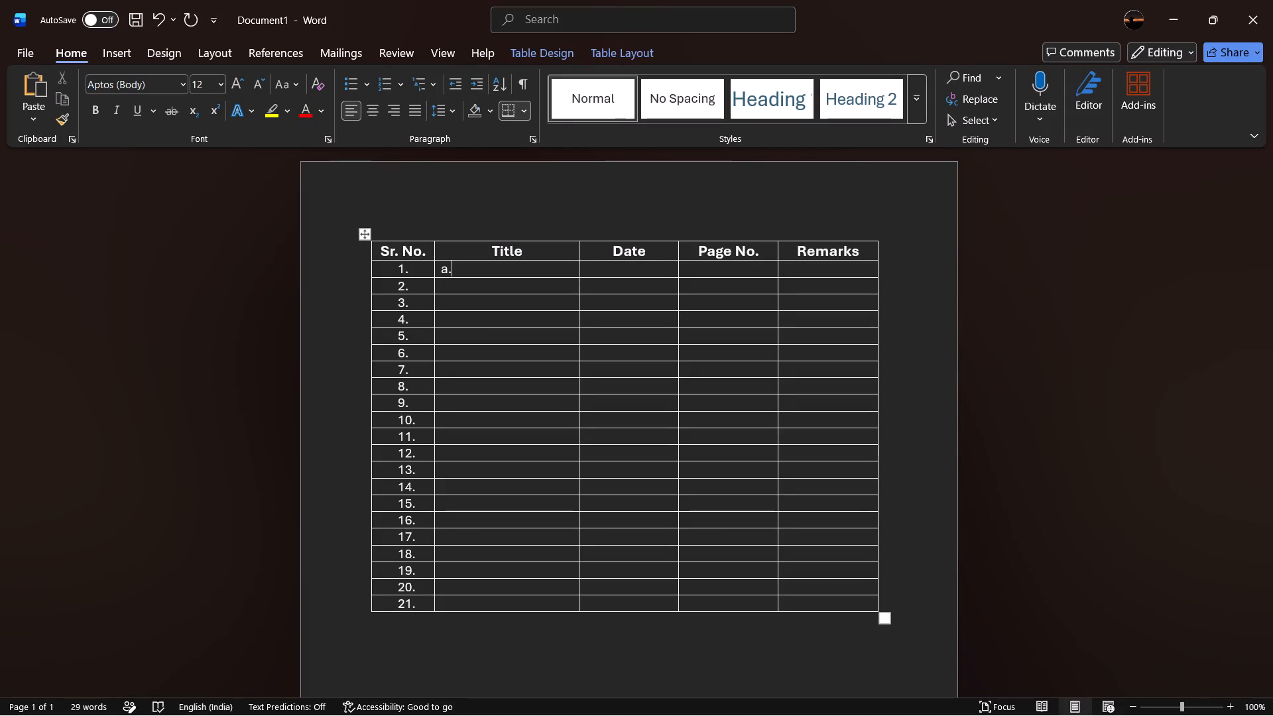
text(write)
key(space)
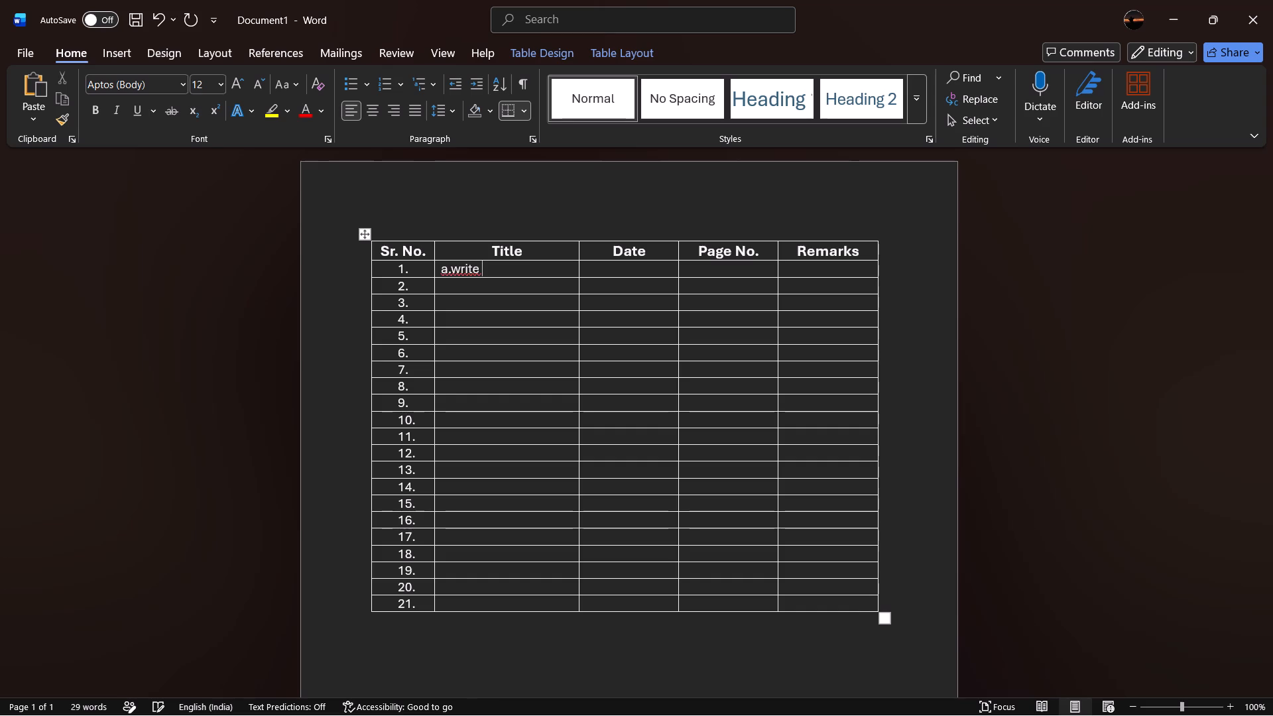
text(a)
key(space)
text(prtogram)
key(space)
key(BackSpace)
key(BackSpace)
key(BackSpace)
key(BackSpace)
key(BackSpace)
key(BackSpace)
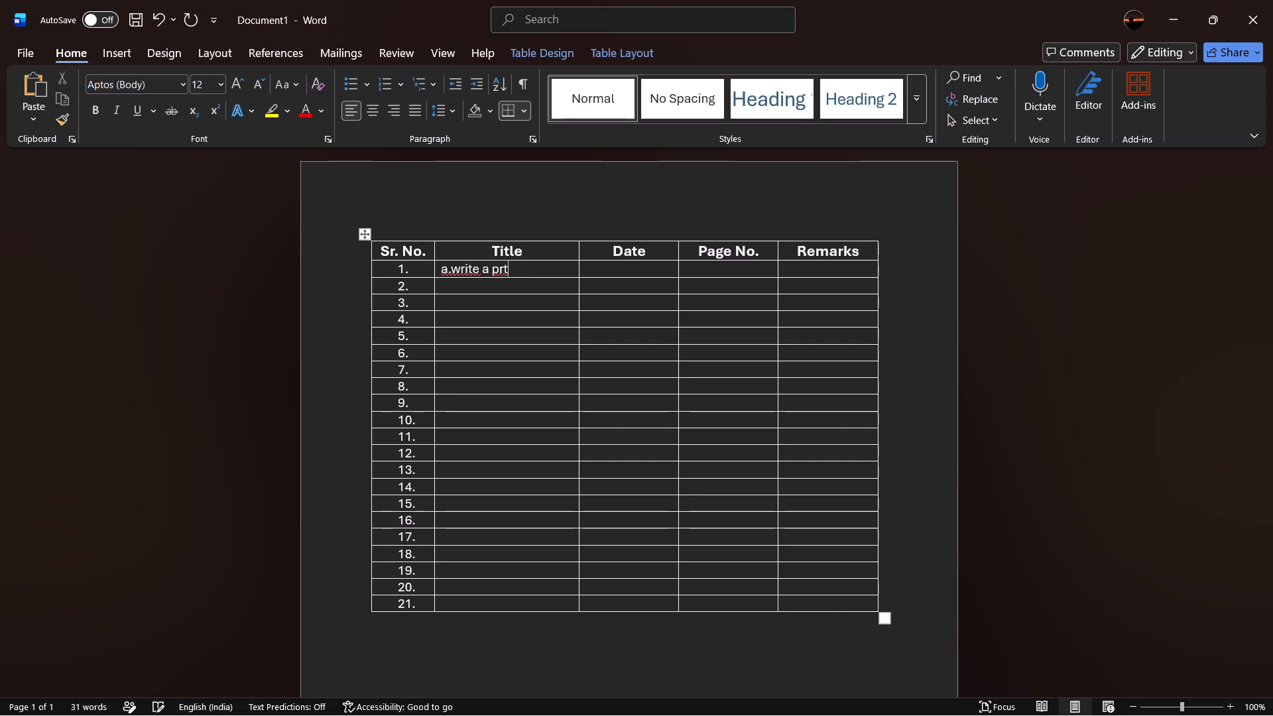
key(BackSpace)
text(ogram)
key(space)
Change the leading "a." of the row 1 title to "(a)", adding both parentheses and removing the period.
key(Left)
key(Left)
key(Left)
key(Left)
key(Left)
key(Left)
key(Left)
key(Left)
key(Left)
key(Left)
key(Left)
key(Left)
key(Left)
key(Left)
key(Left)
key(Left)
key(shift+parenright)
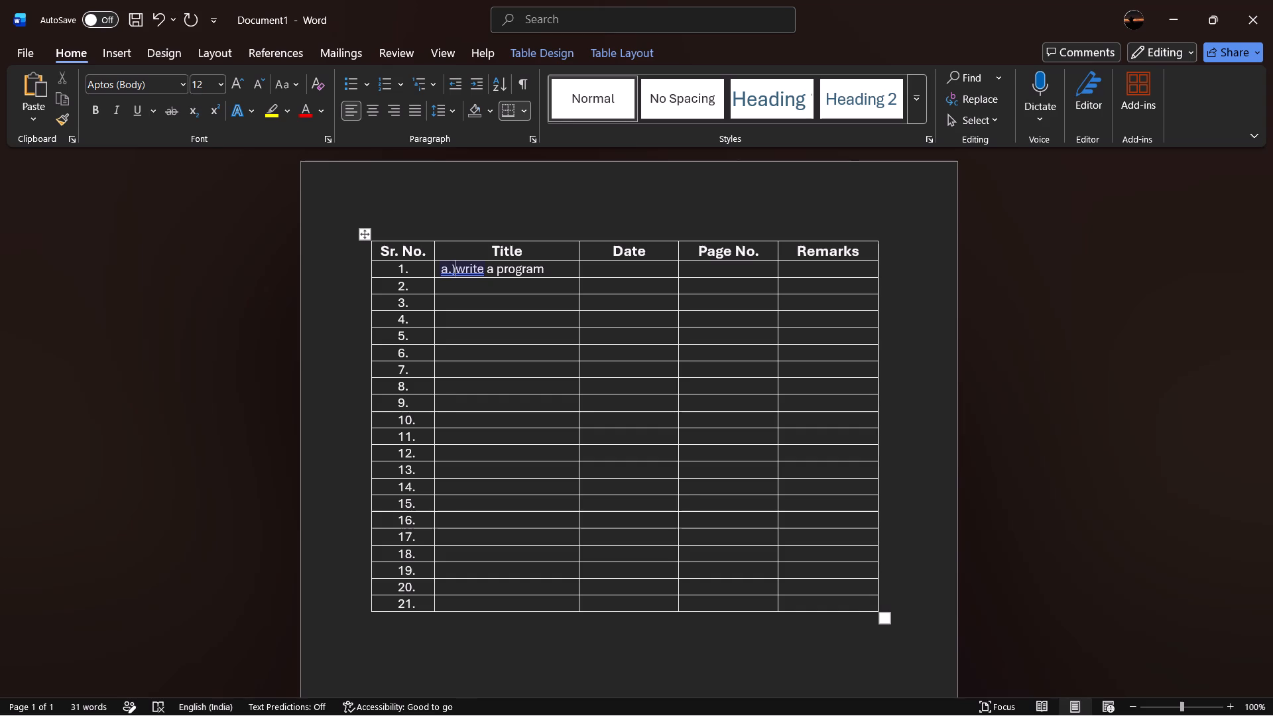
key(Left)
key(Left)
key(Left)
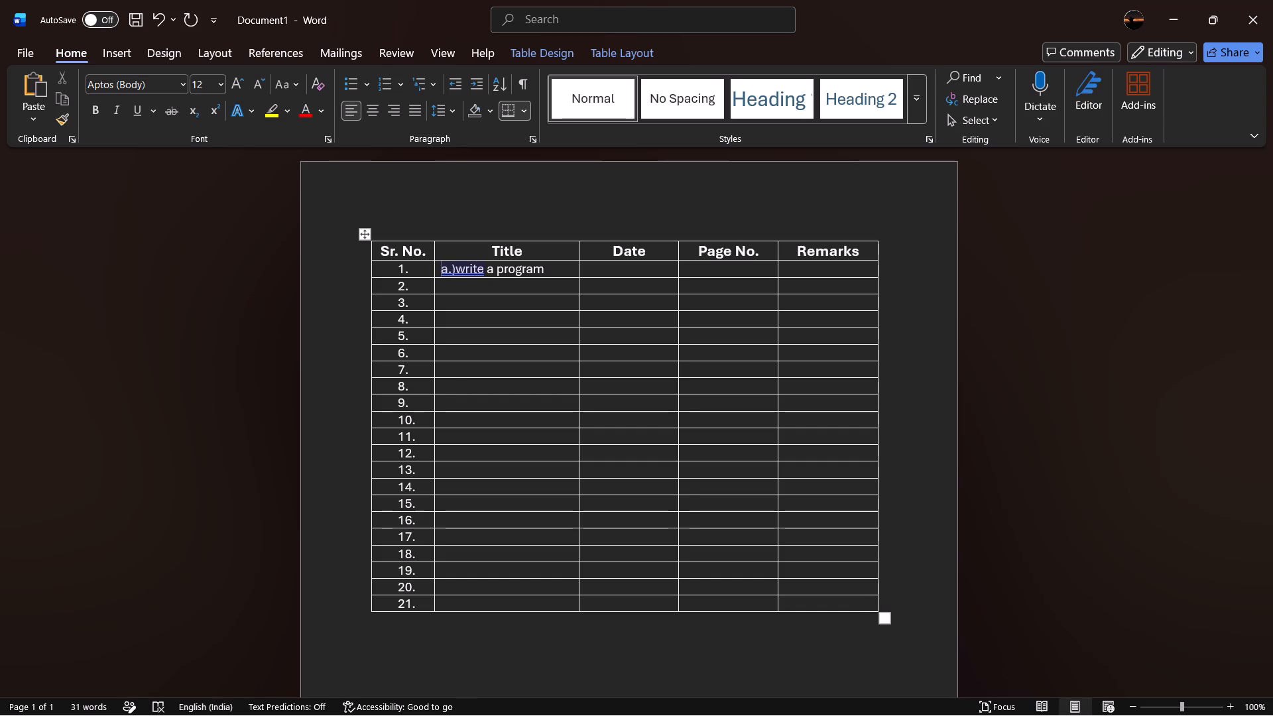
key(shift+parenleft)
key(Right)
key(Right)
key(BackSpace)
Insert a period directly after the "(a)" label in the row 1 title.
key(Right)
key(Right)
key(Right)
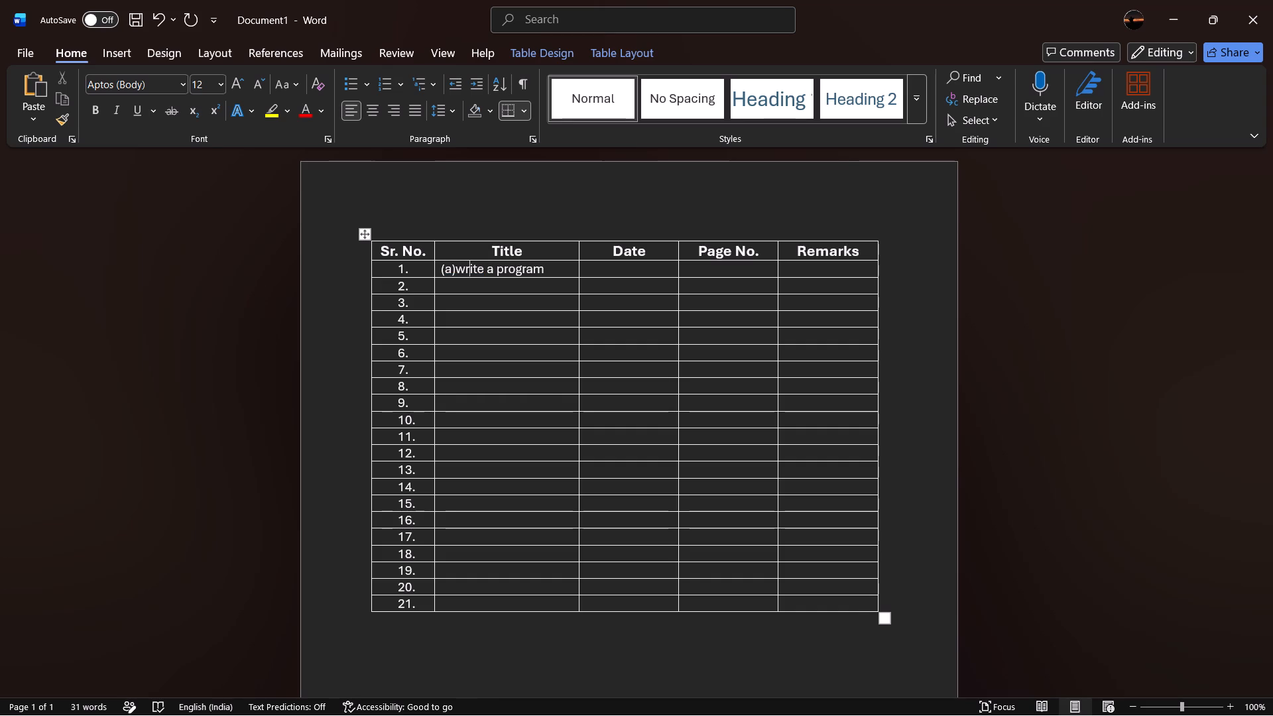
key(Right)
key(Right)
key(Right)
key(Right)
key(Right)
key(Left)
key(Left)
key(Left)
key(Left)
key(Left)
key(Left)
key(Left)
key(Left)
key(Right)
key(period)
Continue the row 1 title after "write a program" with the words "to creating an array".
key(Right)
key(Right)
key(Right)
key(Right)
key(Right)
key(Right)
key(Right)
key(Right)
key(Right)
key(Right)
key(Right)
key(Right)
key(Right)
key(Right)
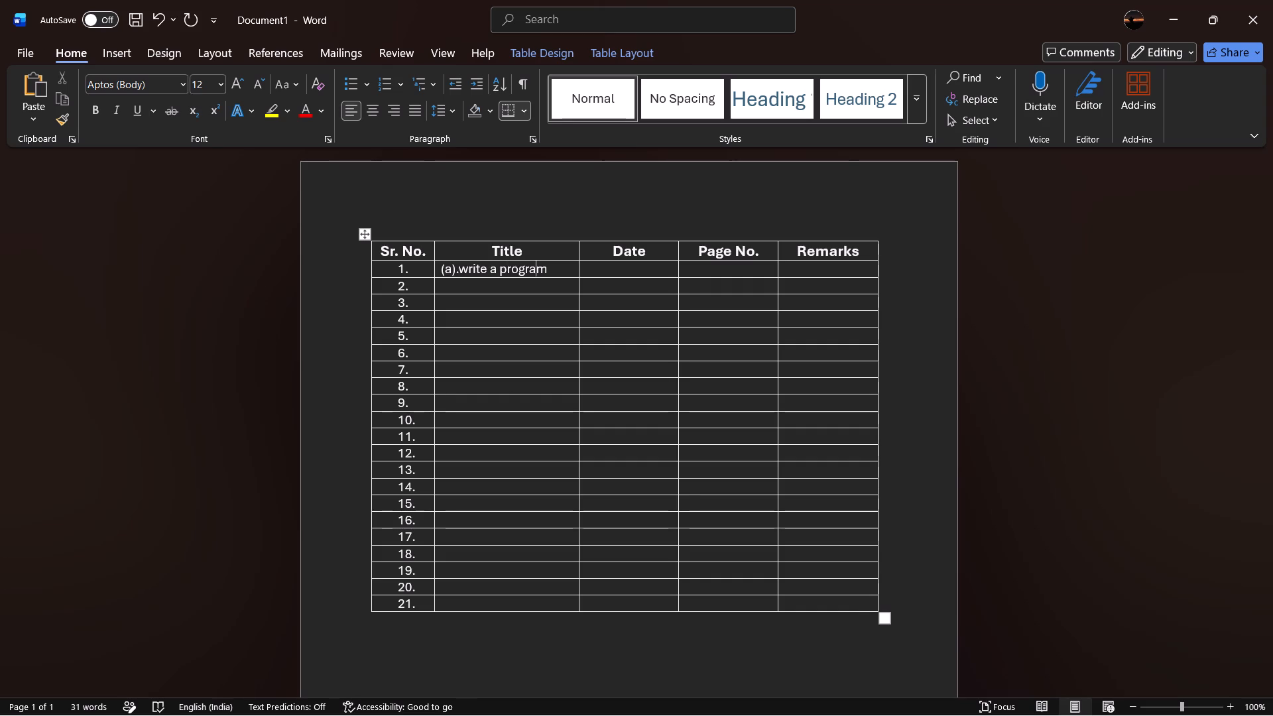
key(Right)
key(space)
text(to)
key(space)
text(creating)
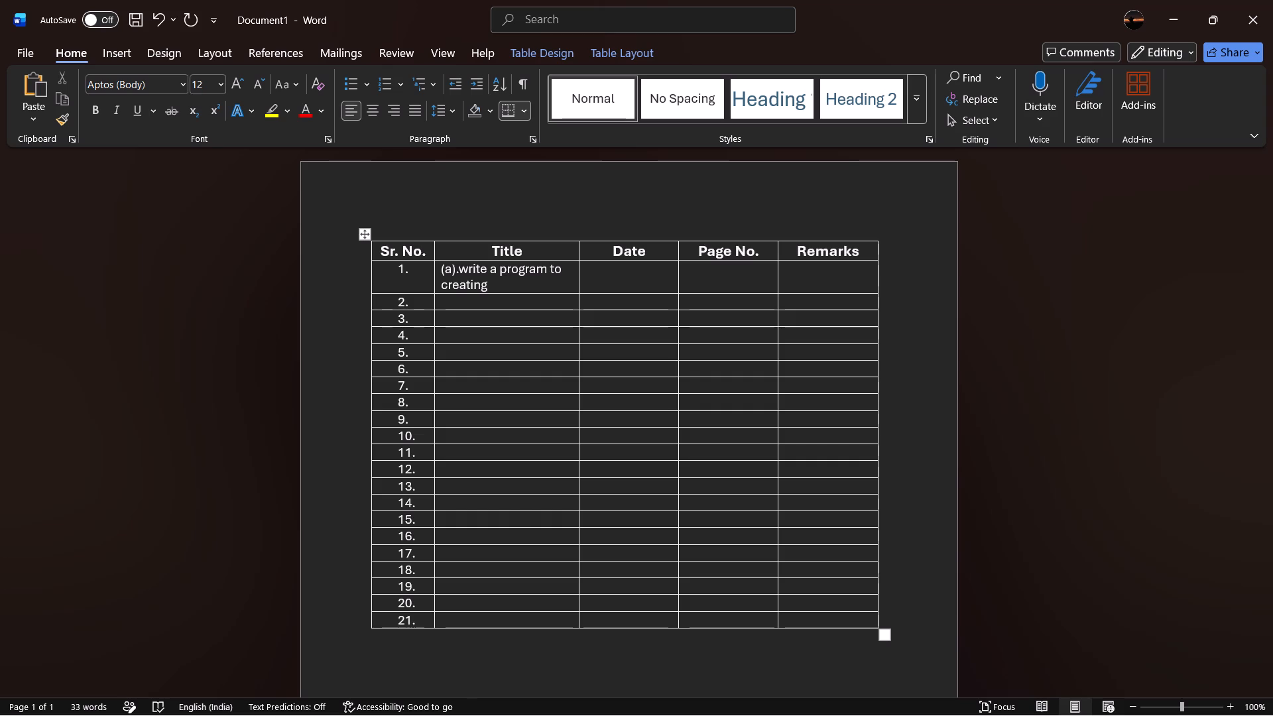
key(space)
text(am)
key(equal)
key(BackSpace)
key(BackSpace)
text(n ar)
text(ra)
text(y)
key(space)
Extend the row 1 title with the words "of N integer" after "array".
text(of)
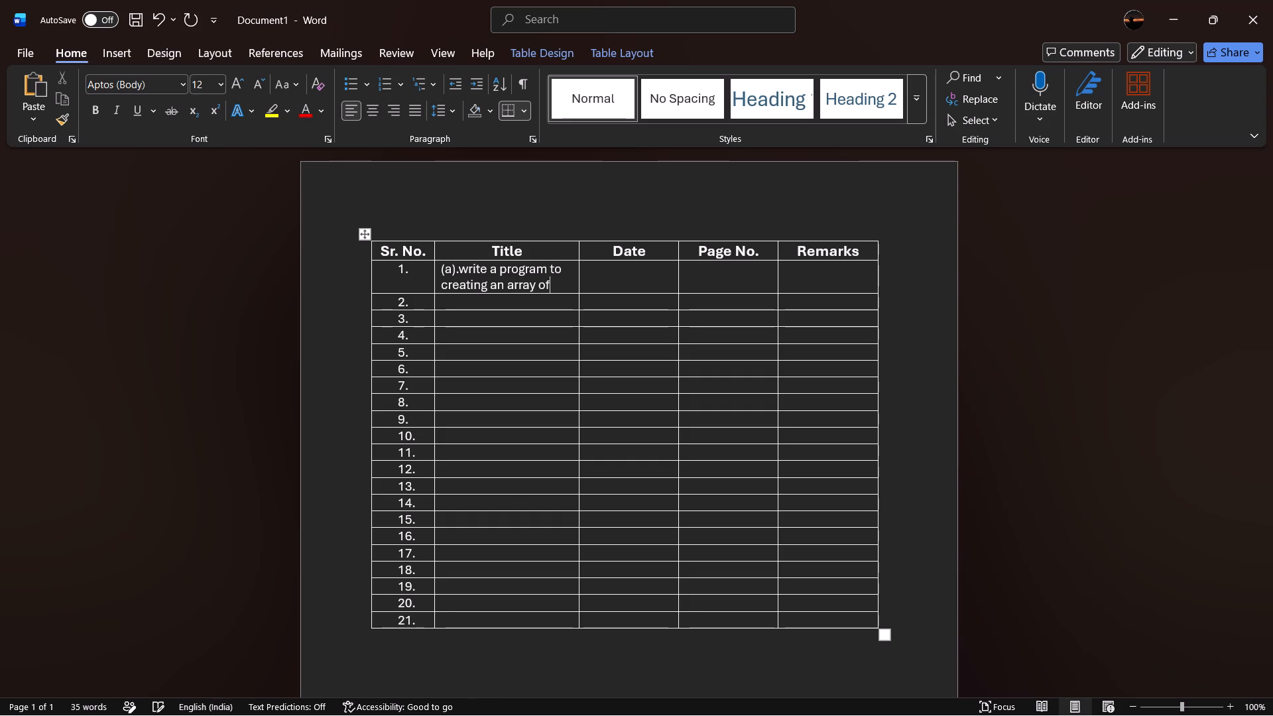
text(N)
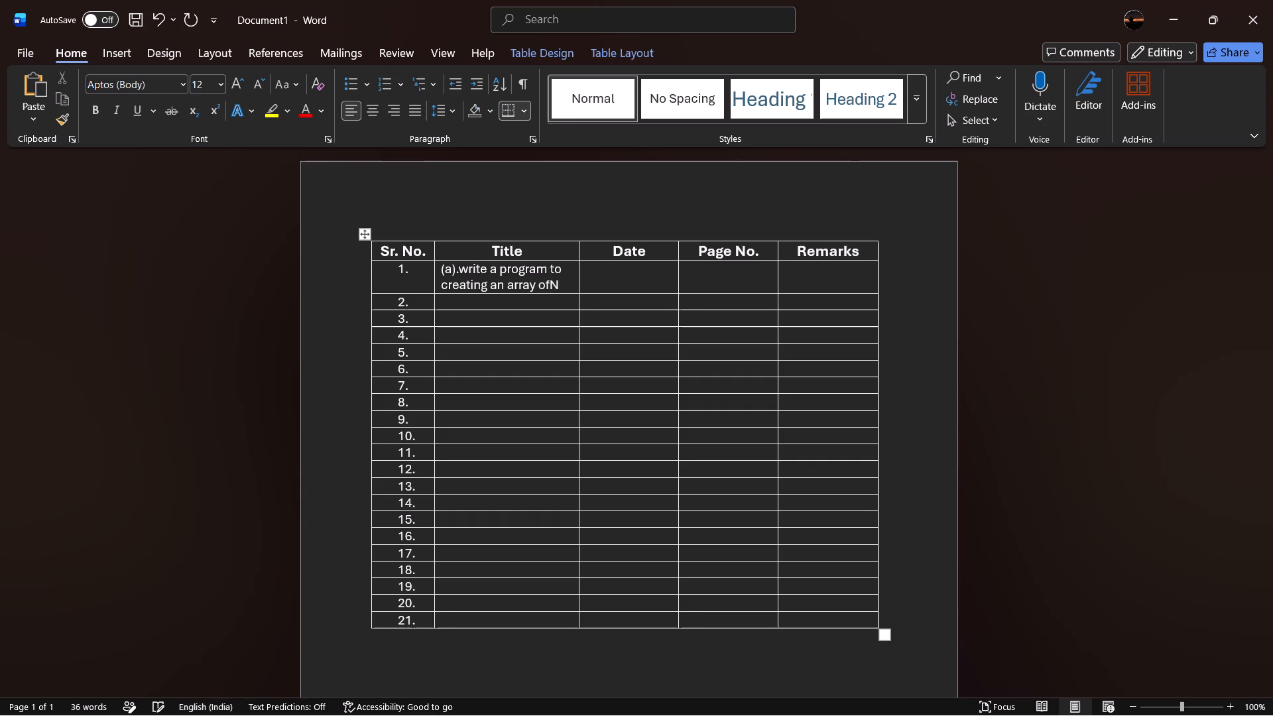
key(space)
key(BackSpace)
key(BackSpace)
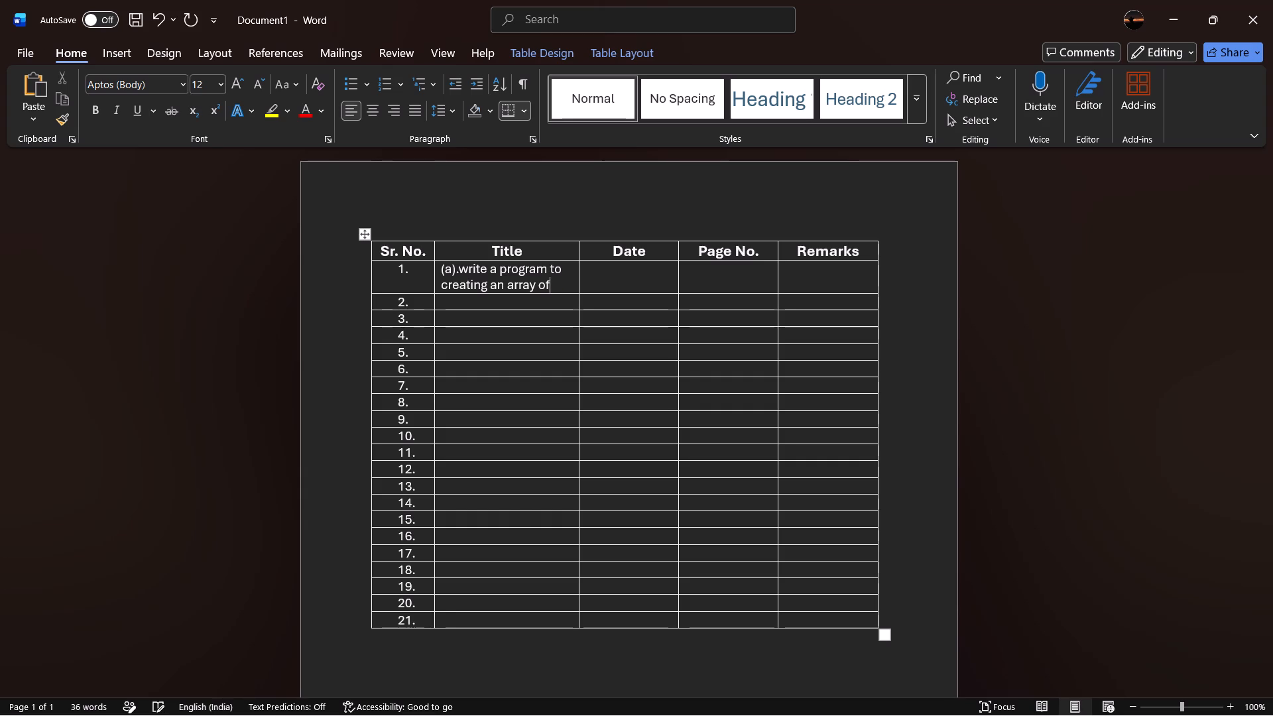
key(space)
text(N)
key(space)
text(inte)
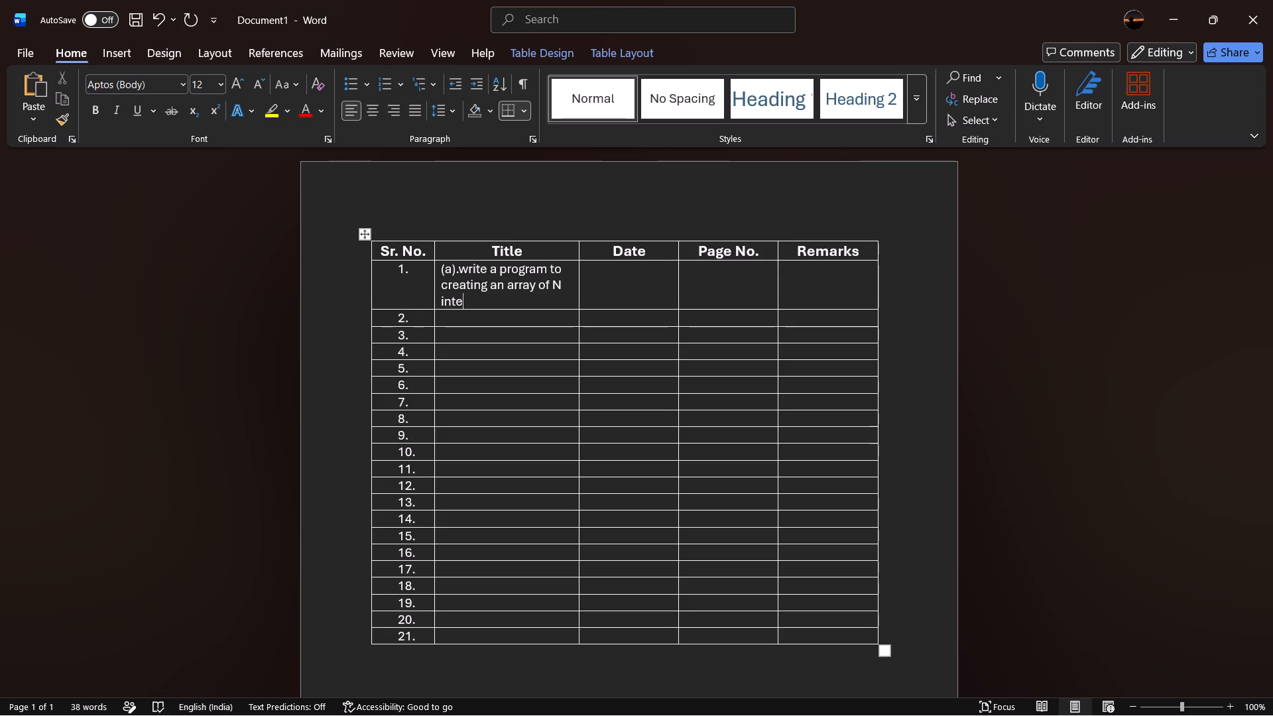
text(fer)
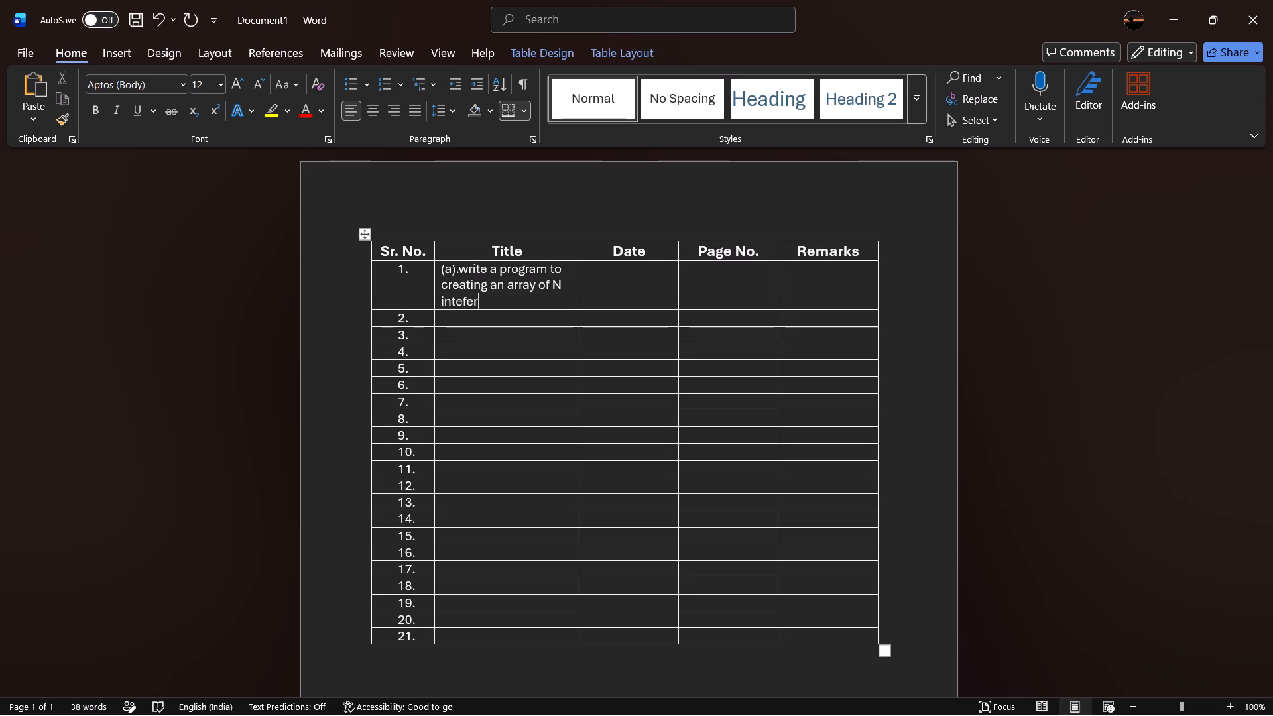
key(BackSpace)
key(BackSpace)
key(BackSpace)
key(g)
key(BackSpace)
text(ger)
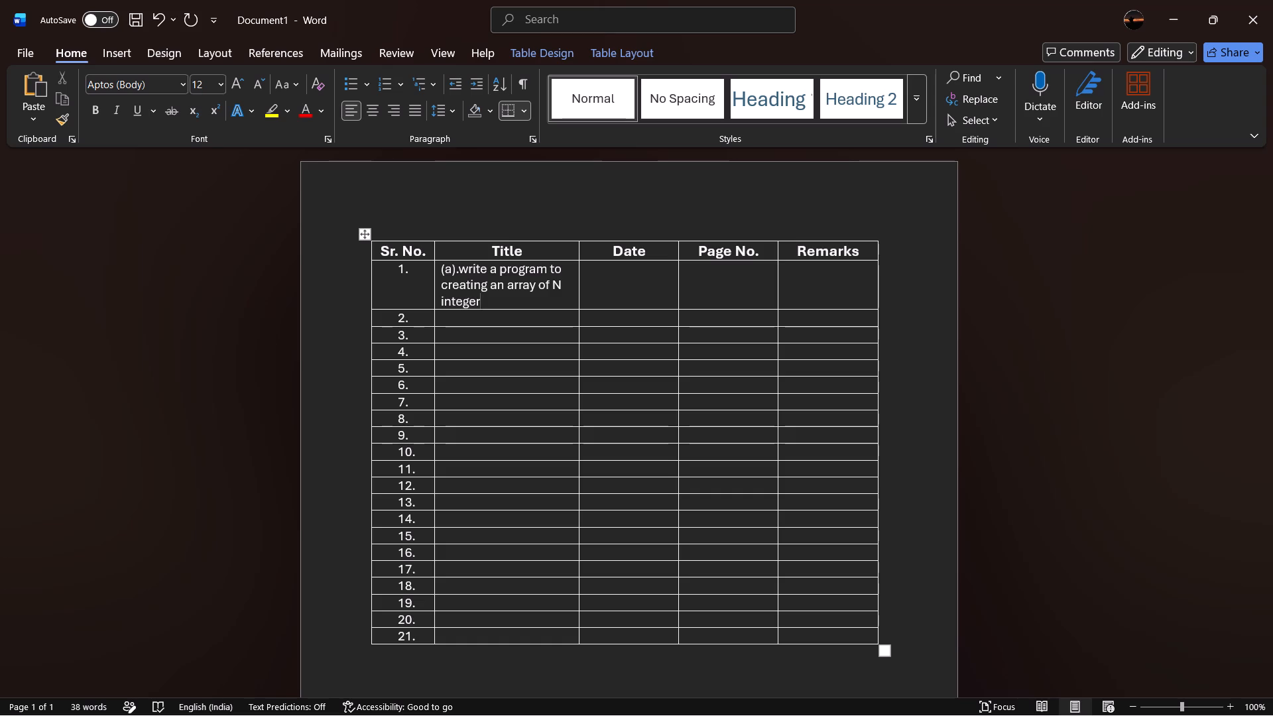
key(space)
Complete the sentence in the row 1 title with the word "elements" and a closing period.
text(elem)
text(emt)
key(BackSpace)
key(BackSpace)
key(BackSpace)
key(BackSpace)
text(ment)
key(space)
key(BackSpace)
key(s)
key(period)
Start a new line below the "(a)" sentence in the row 1 Title cell with the plain-text label "(c)".
key(Return)
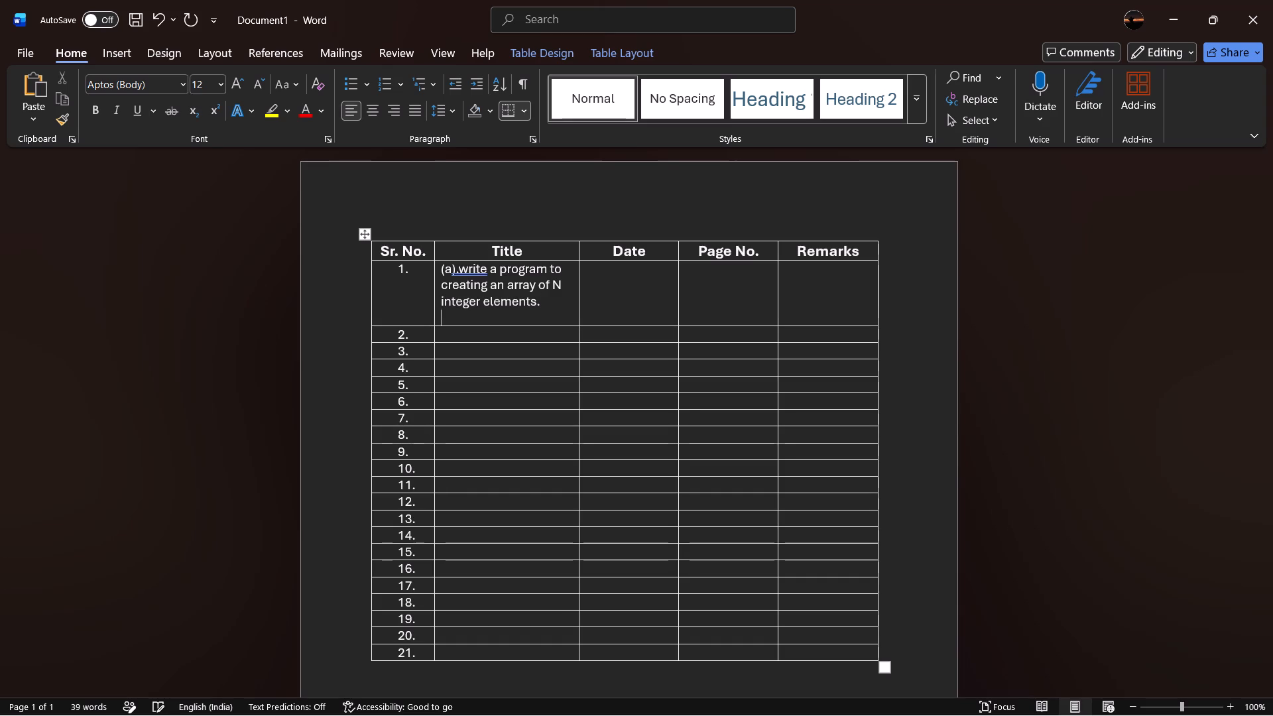
key(BackSpace)
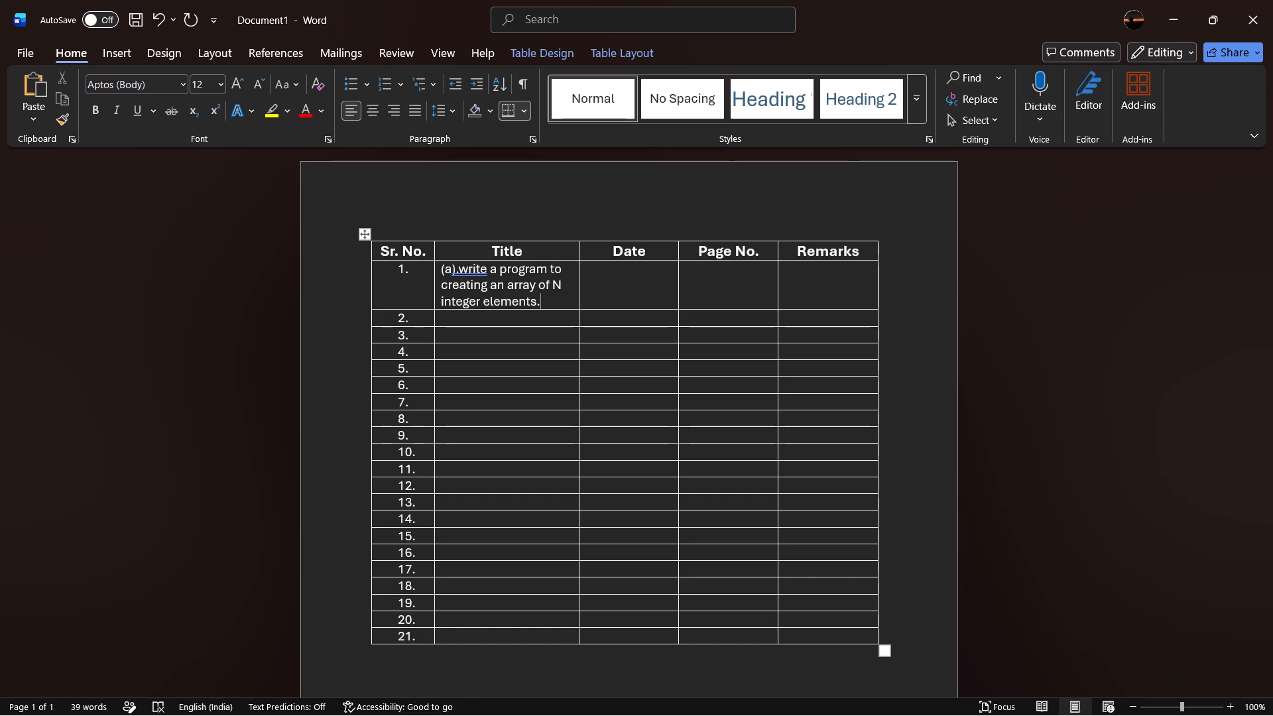
key(Return)
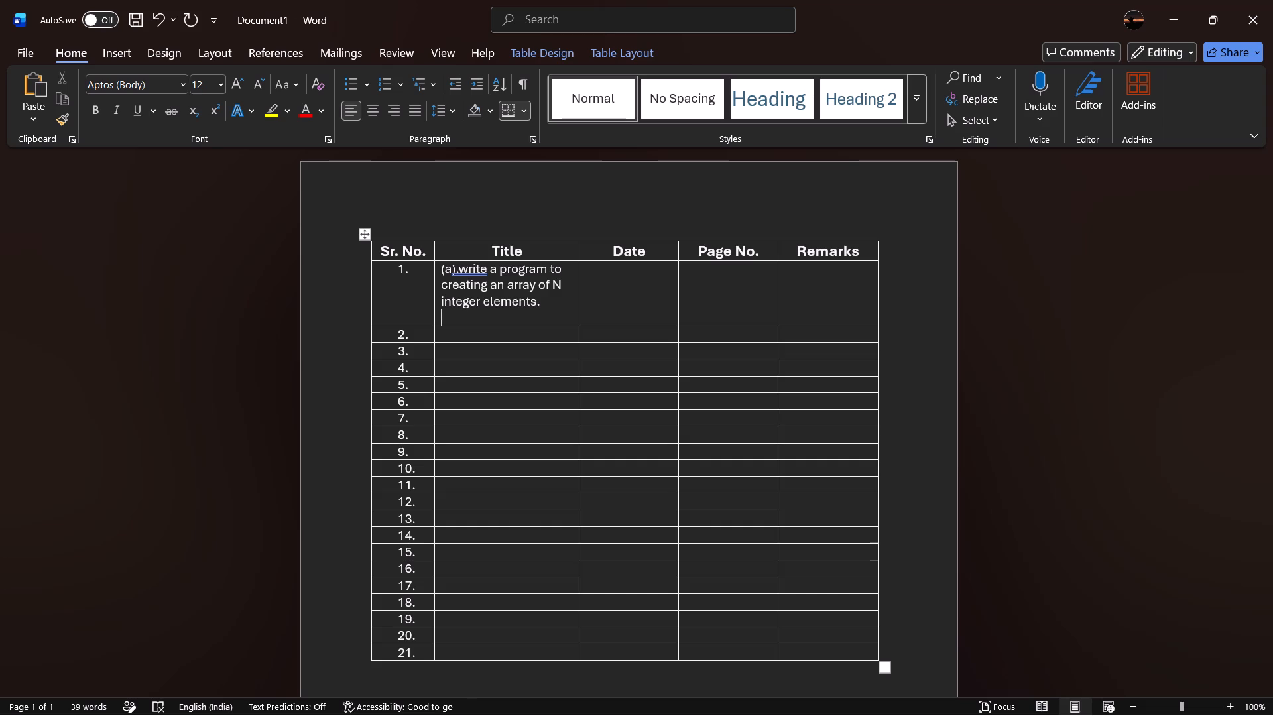
key(shift+parenleft)
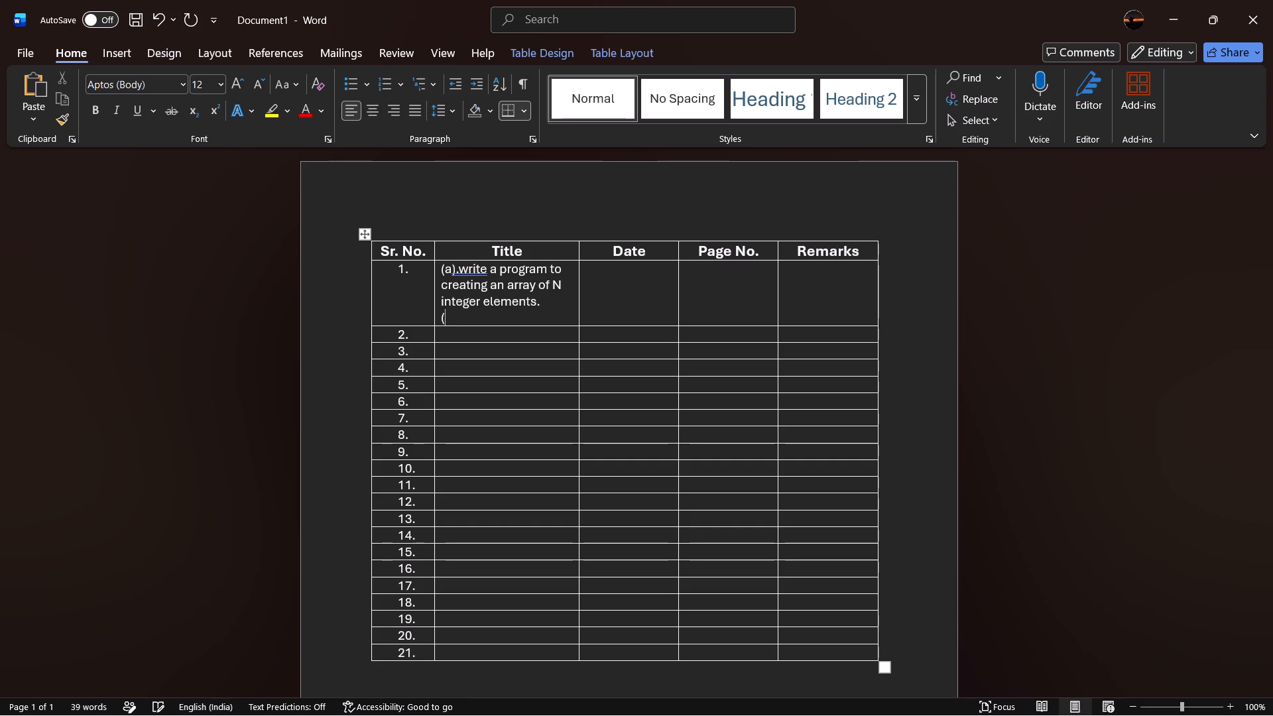
key(c)
text(c))
key(BackSpace)
key(BackSpace)
key(shift+parenright)
key(BackSpace)
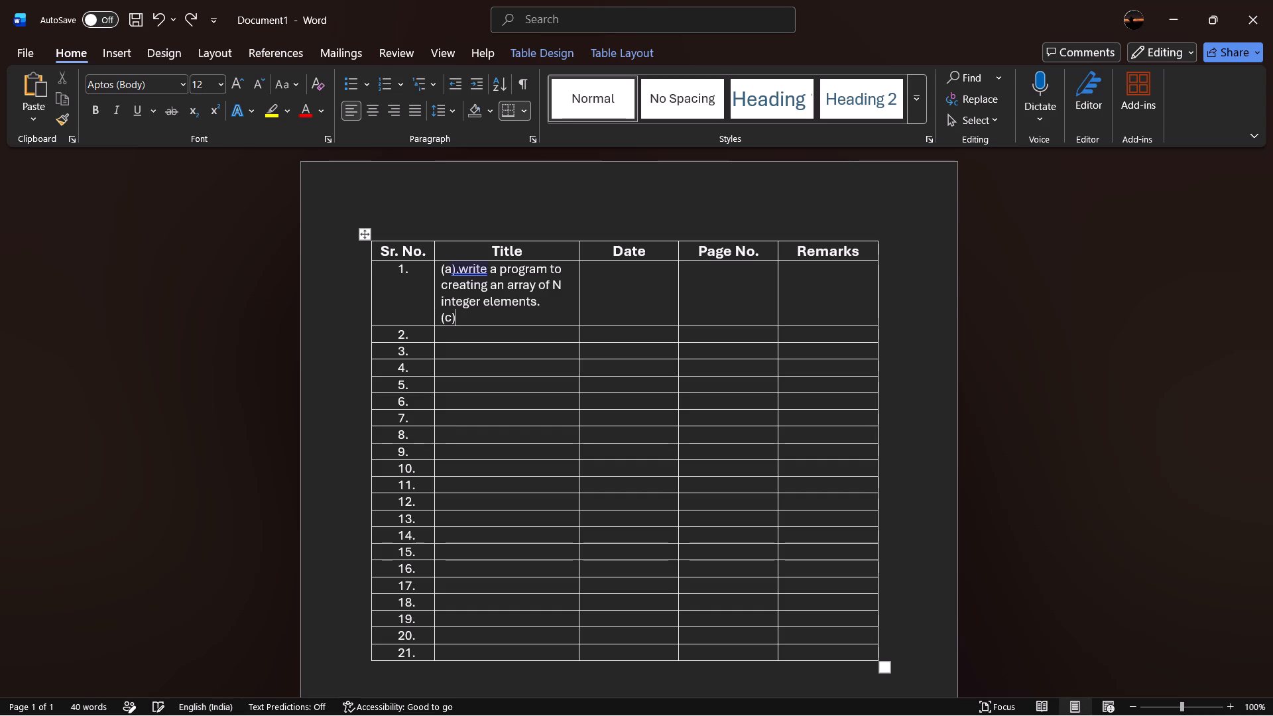
Add a period after the "(c)" label in the row 1 Title cell and continue with "write a program to".
key(period)
key(space)
key(e)
key(BackSpace)
text(write a)
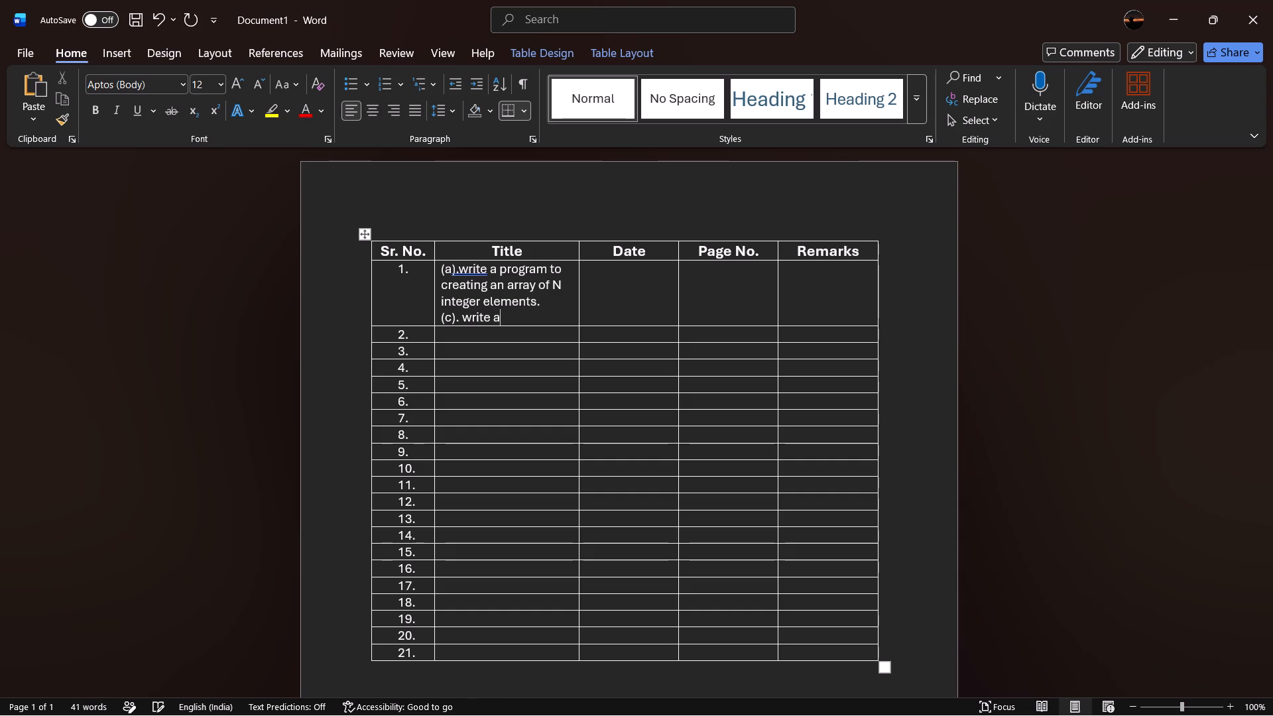
key(space)
text(program)
key(space)
text(to)
key(space)
Continue the "(c)" sentence in row 1 with the words "insert an element".
text(insertt)
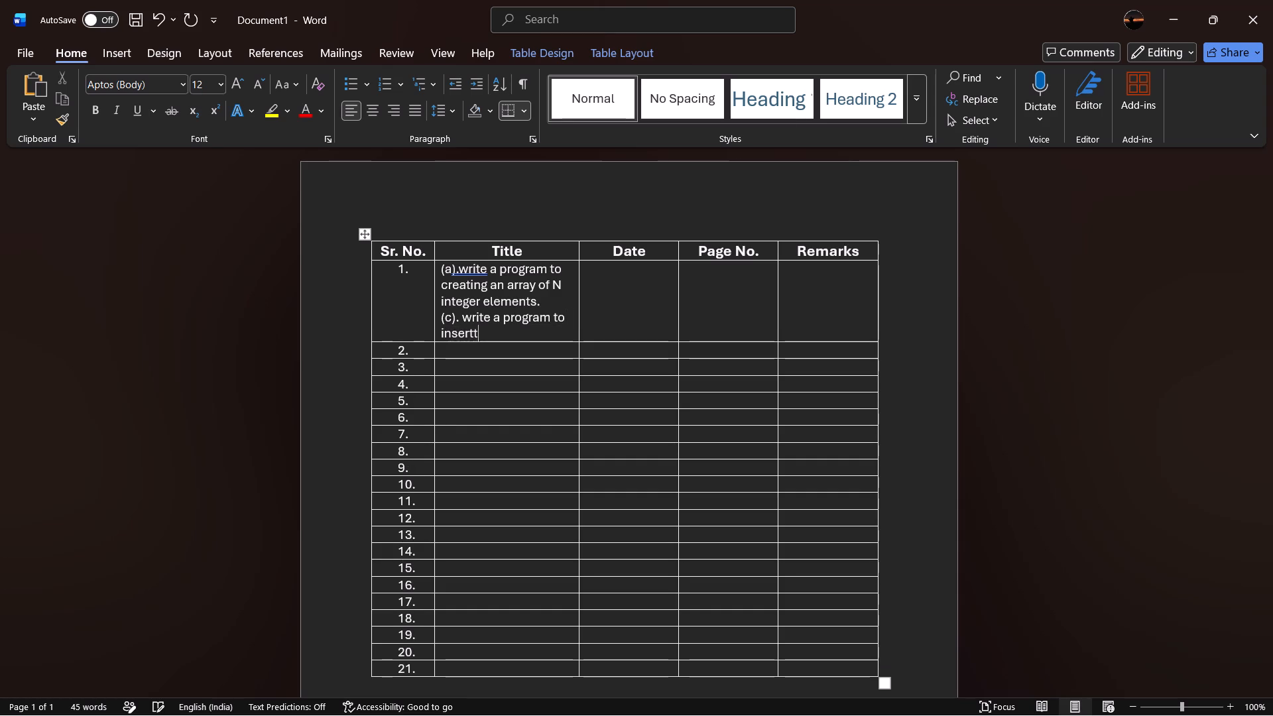
key(BackSpace)
key(space)
text(an)
key(space)
text(erl)
text(em)
key(BackSpace)
key(BackSpace)
key(BackSpace)
key(BackSpace)
key(e)
key(BackSpace)
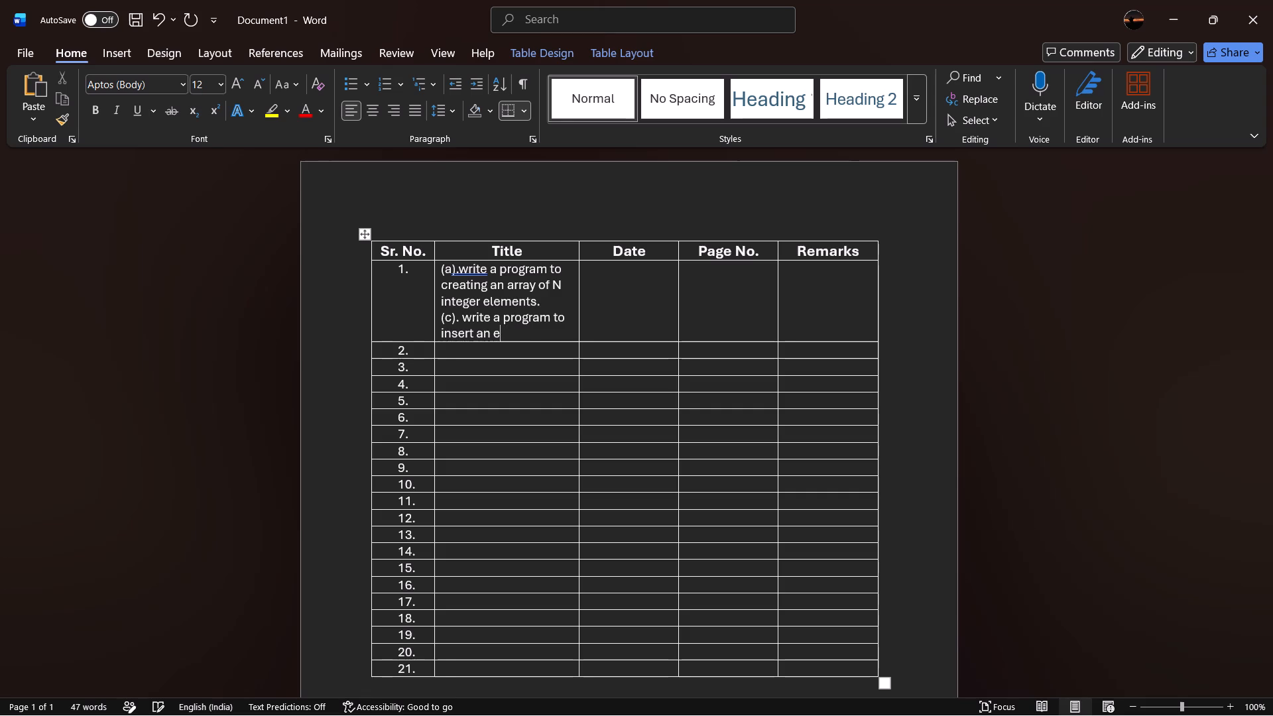
text(lement)
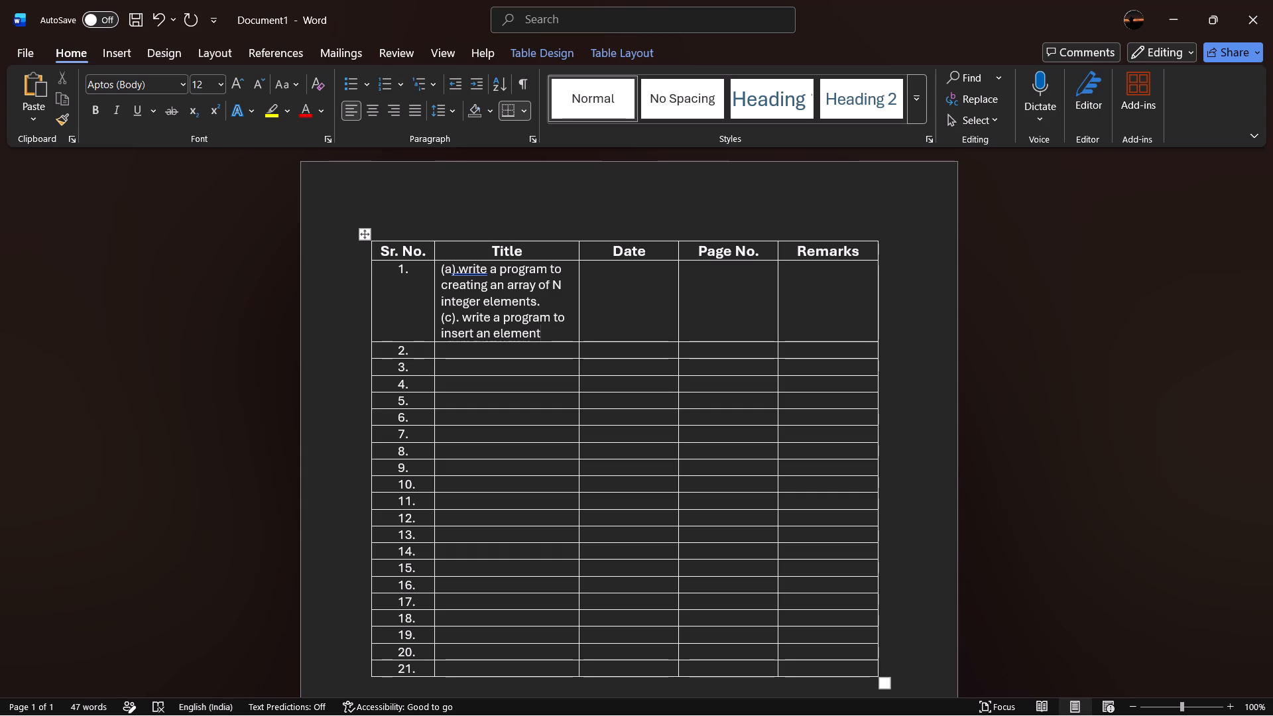
key(space)
Extend the "(c)" sentence with "at given position", correcting the spelling of the last word.
text(at)
key(space)
text(given)
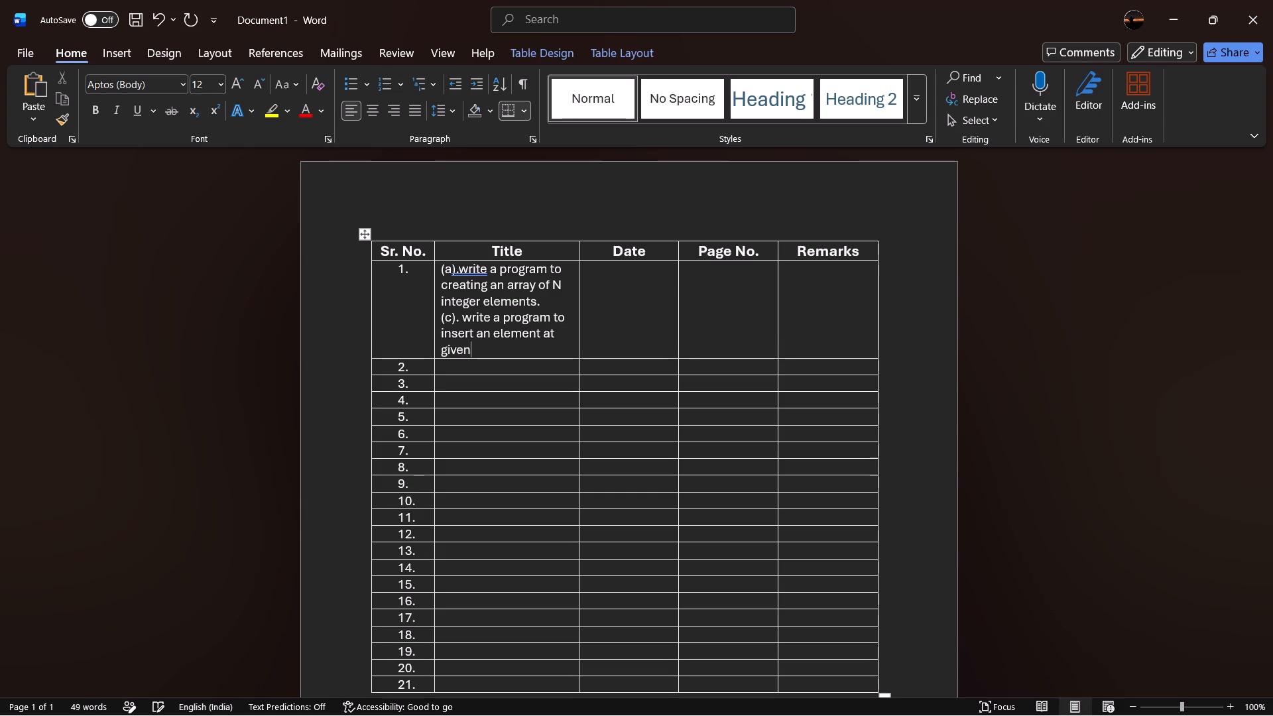
key(space)
text(posto)
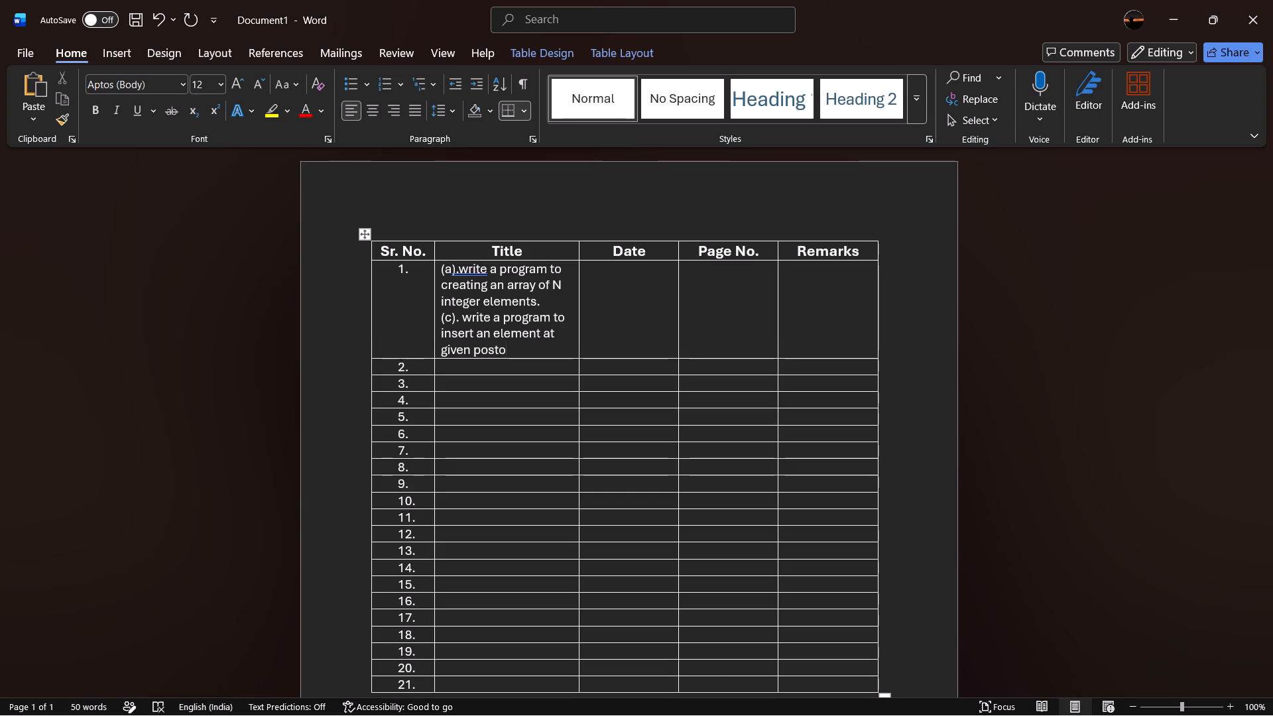
key(BackSpace)
text(ito)
key(n)
key(Left)
key(Left)
key(Left)
key(Left)
key(Left)
key(i)
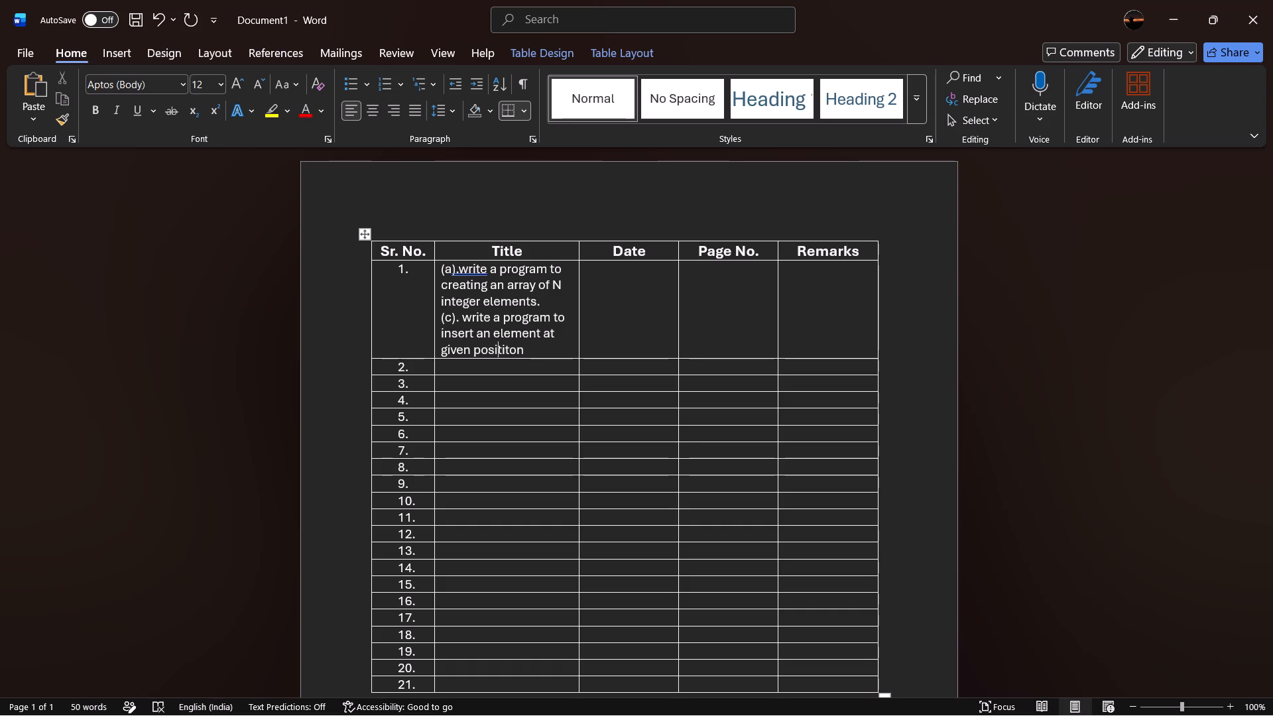
key(Right)
key(Right)
key(Right)
key(BackSpace)
Close the "(c)" sentence with a period after "position".
key(Right)
key(Right)
key(Right)
key(Left)
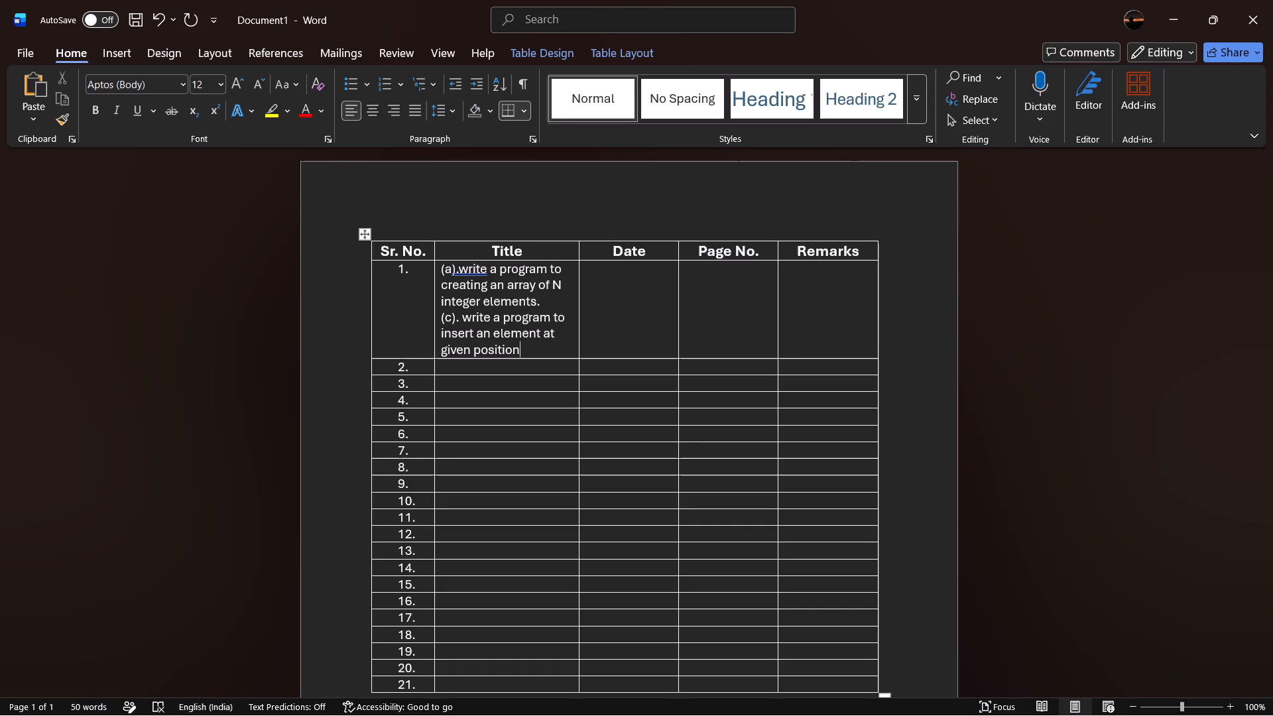
key(period)
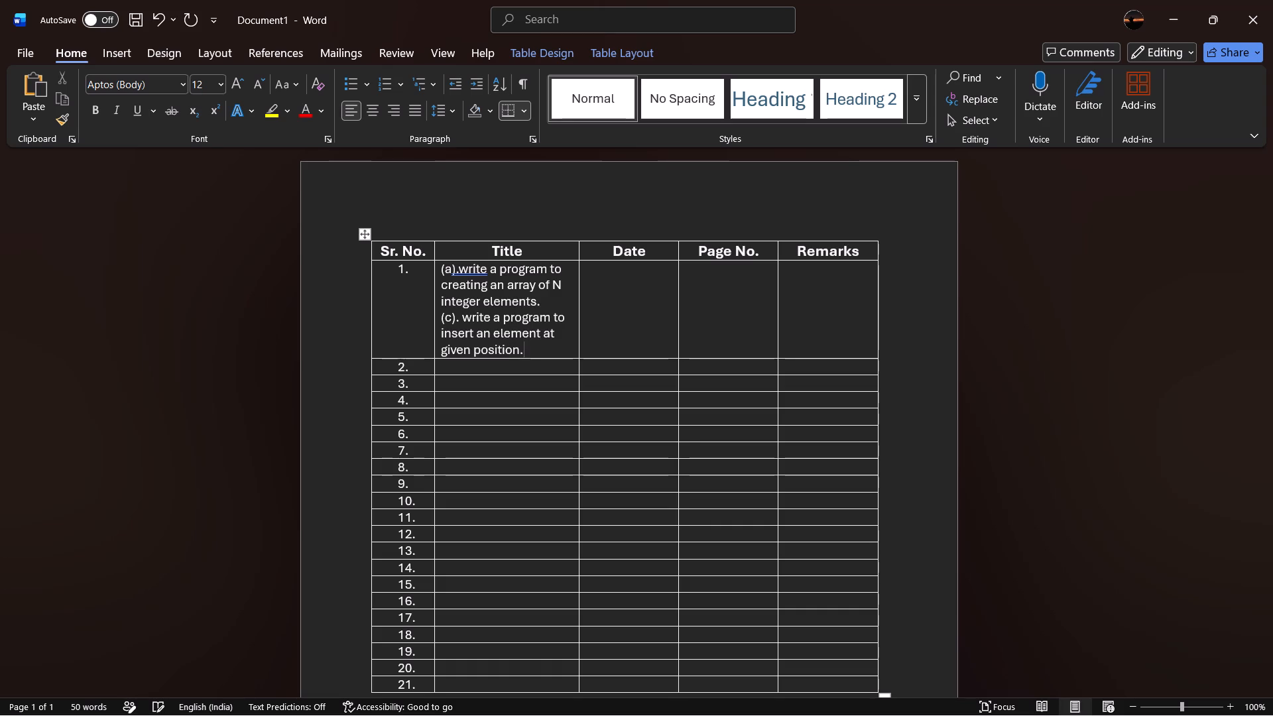
Start a new line below the "(c)" sentence in the row 1 Title cell with the label "(d).".
key(Down)
key(Up)
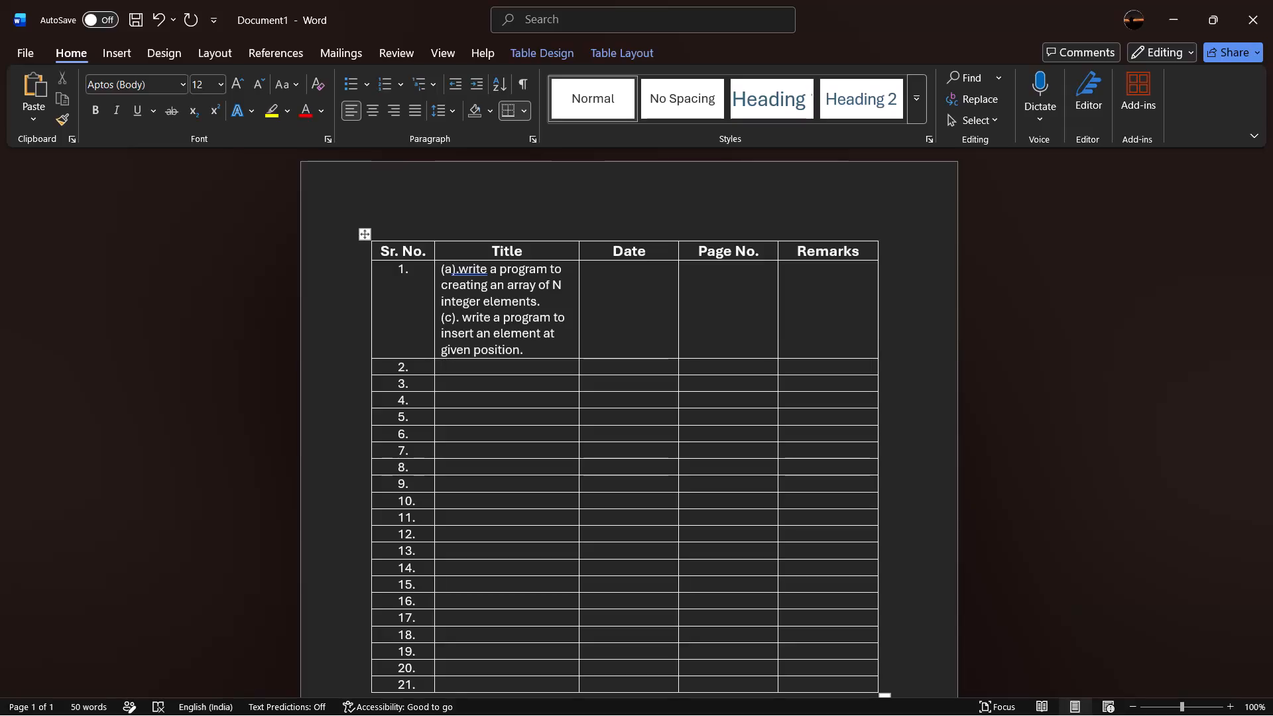
key(Return)
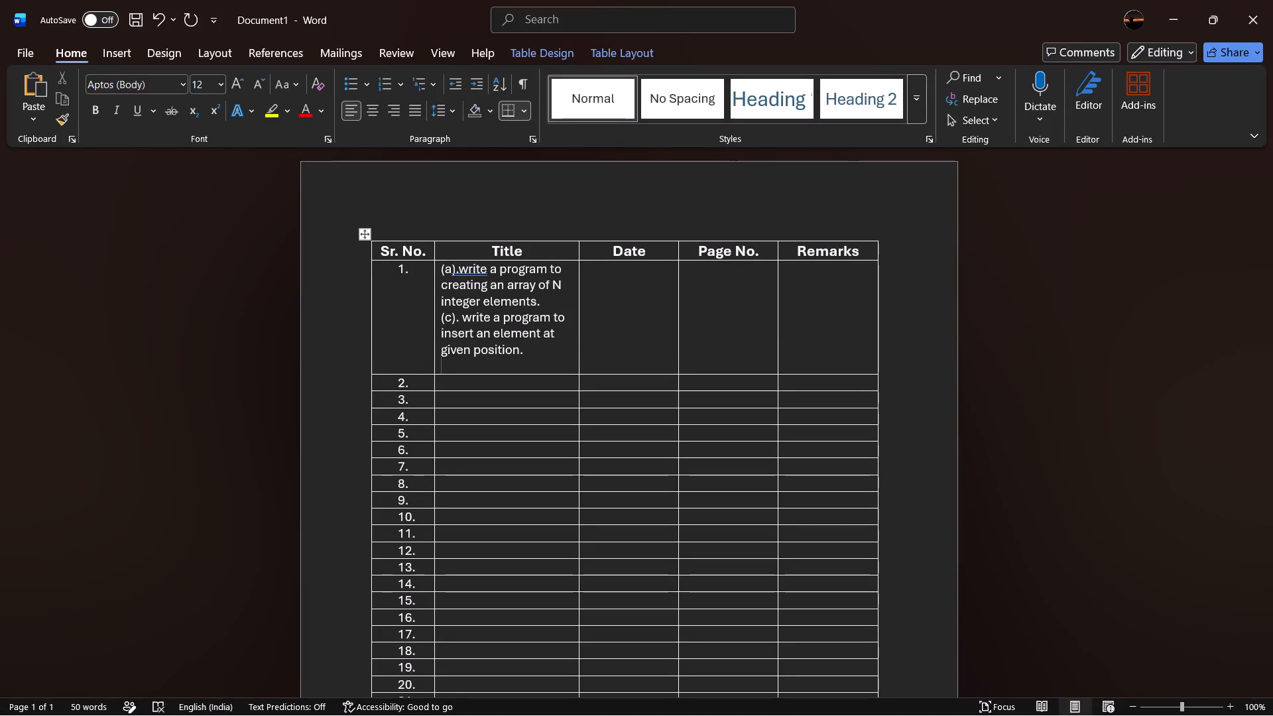
text((d)
key(shift+parenleft)
key(period)
key(BackSpace)
key(BackSpace)
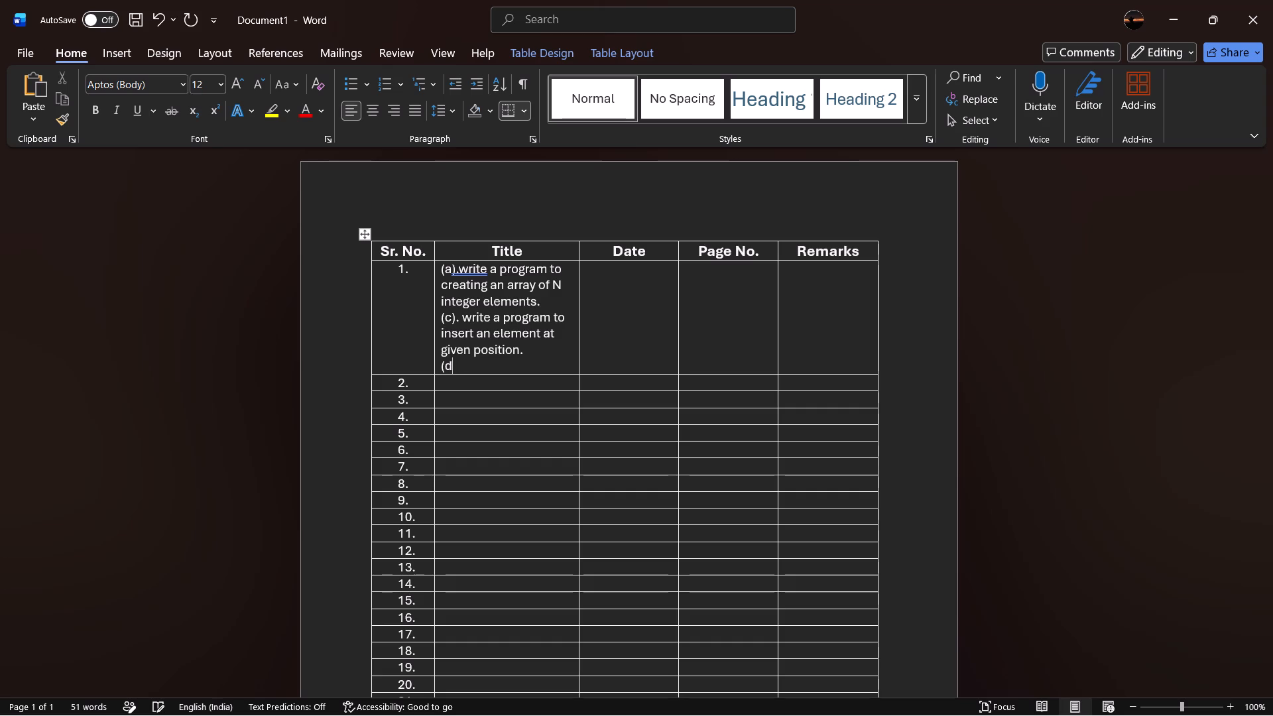
key(shift+parenright)
key(comma)
key(BackSpace)
text(.)
key(space)
Enter "deleting an element" after the "(d)." label in the row 1 Title cell.
text(delete)
text(ti)
key(BackSpace)
key(BackSpace)
key(BackSpace)
text(ing)
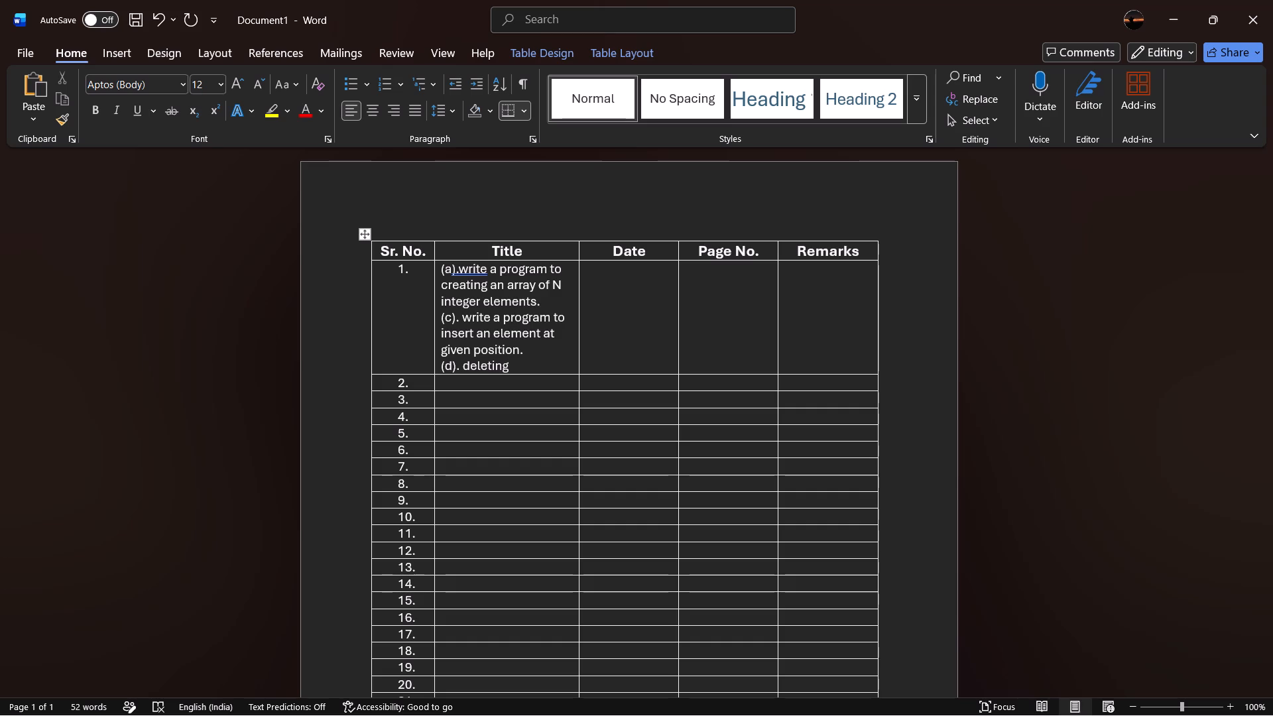
key(space)
text(an element)
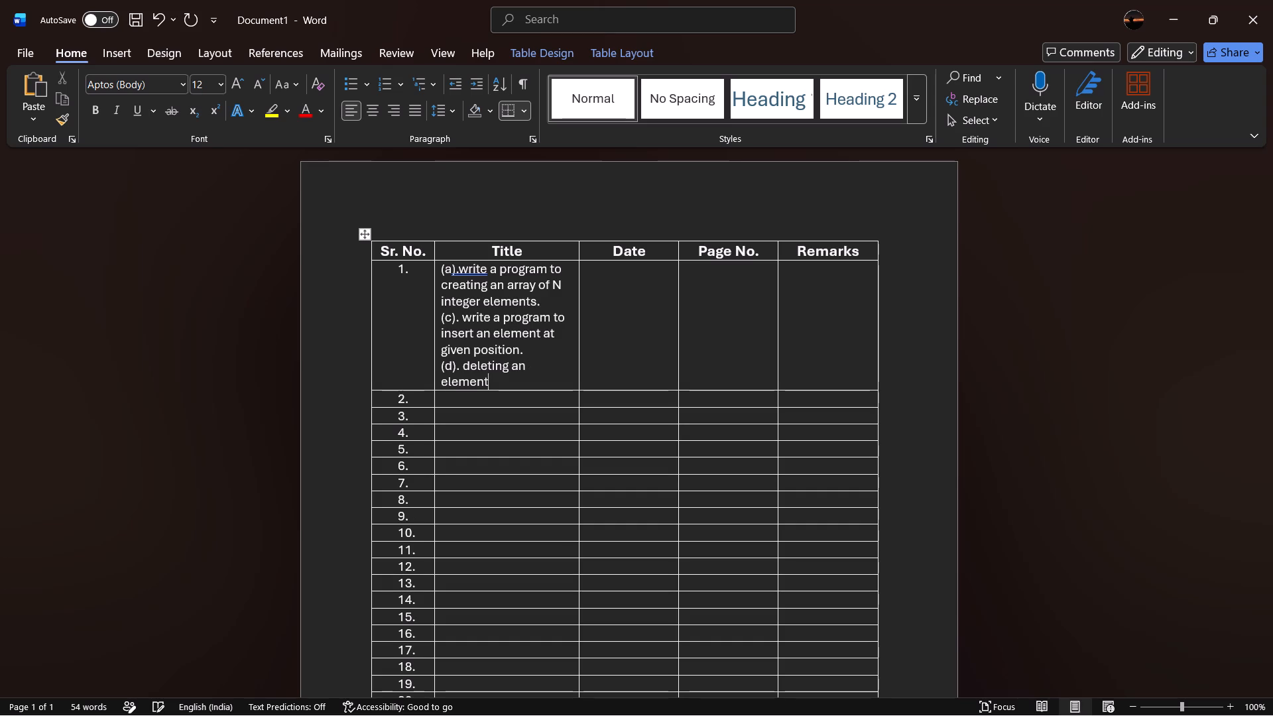
Complete the "(d)" entry in row 1 with "at given position.", correcting the spelling of "given" and closing it with a period.
key(space)
key(a)
text(t)
key(space)
text(givem])
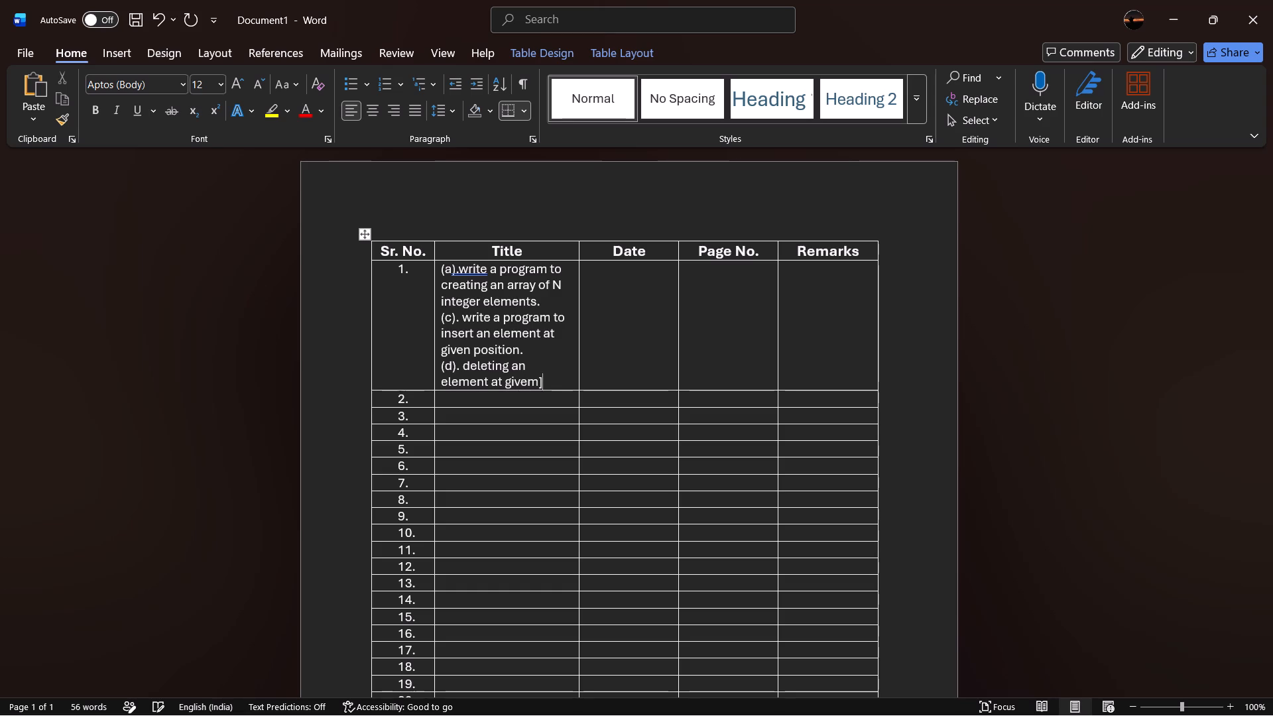
key(BackSpace)
key(BackSpace)
text(n po)
text(sition)
key(space)
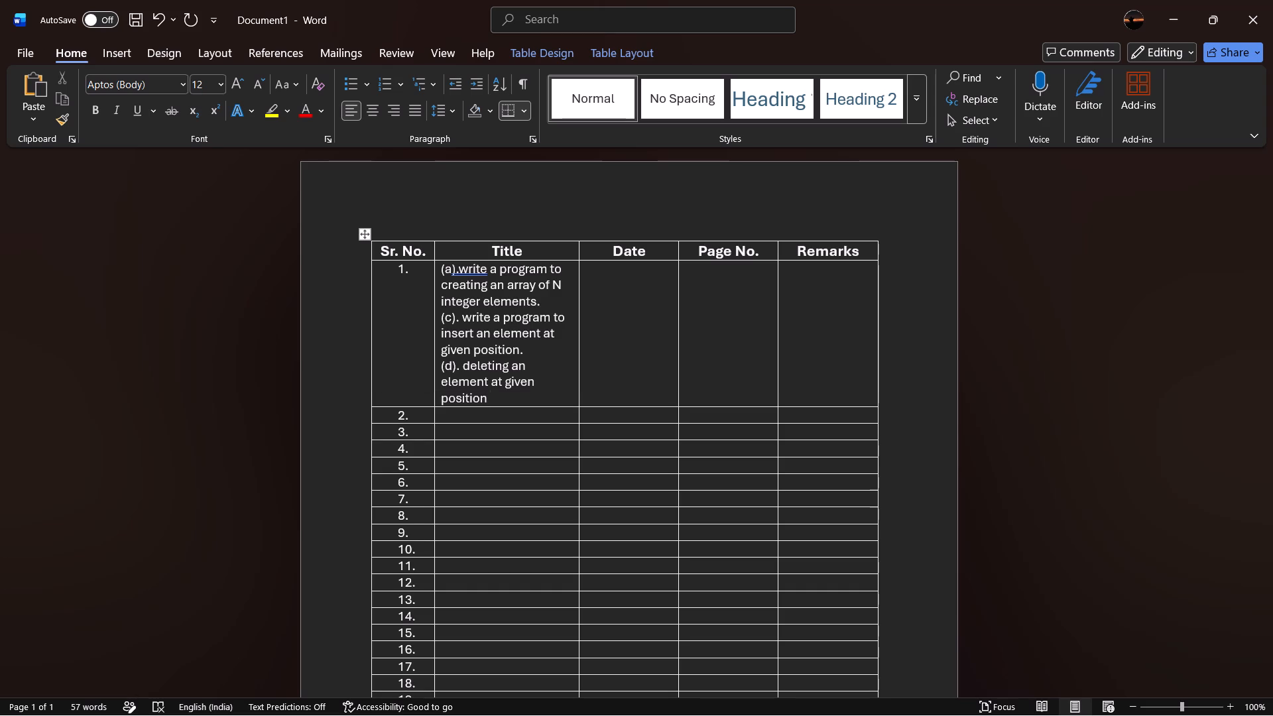
key(BackSpace)
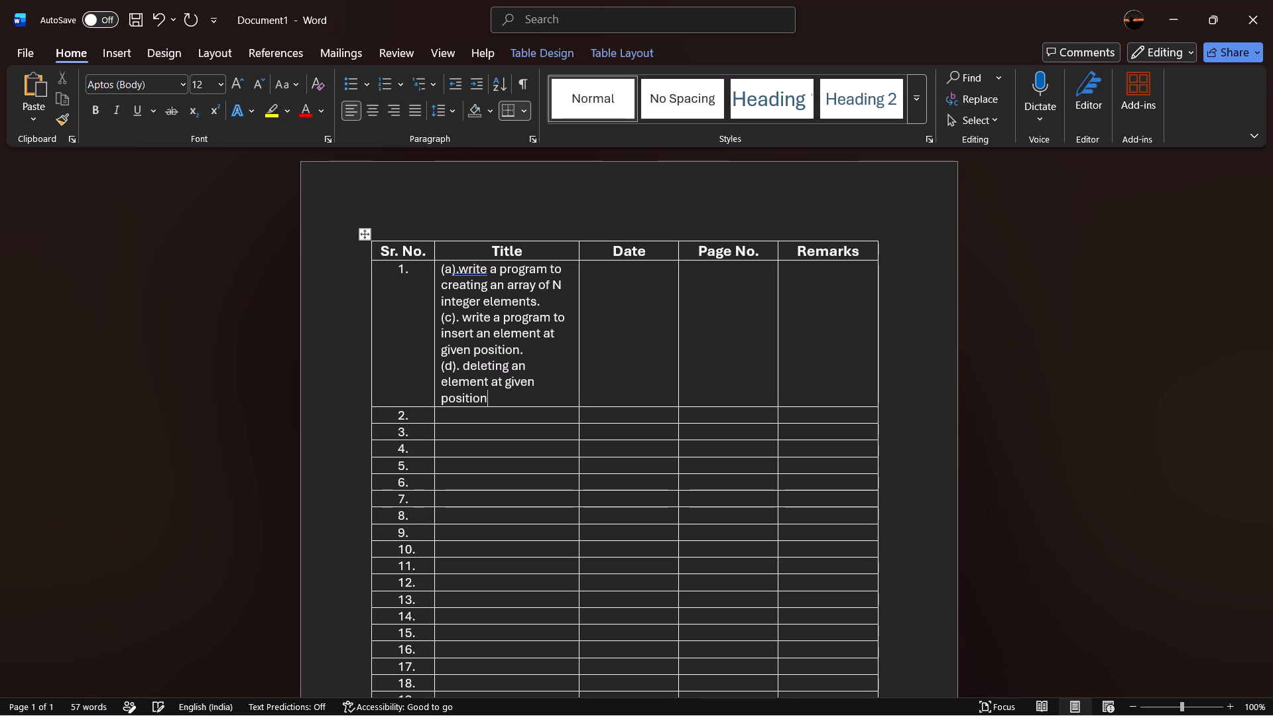
key(period)
Move to the empty Title cell of row 2.
key(Down)
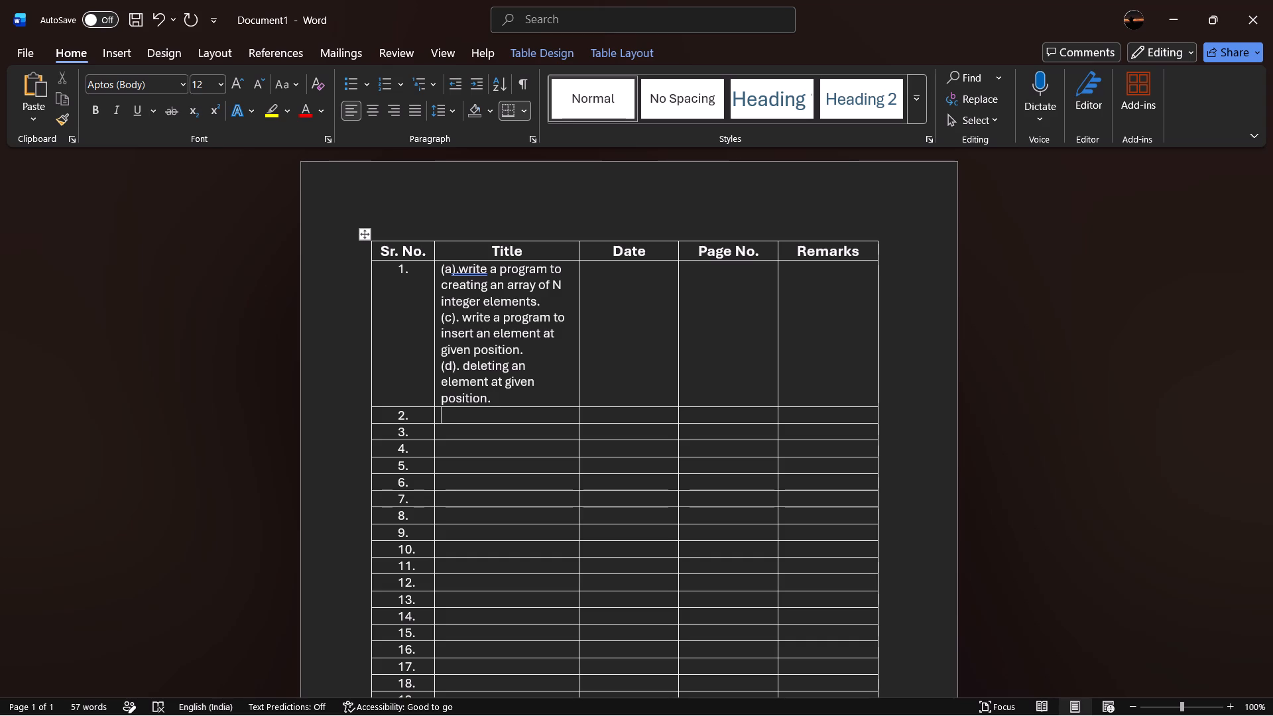
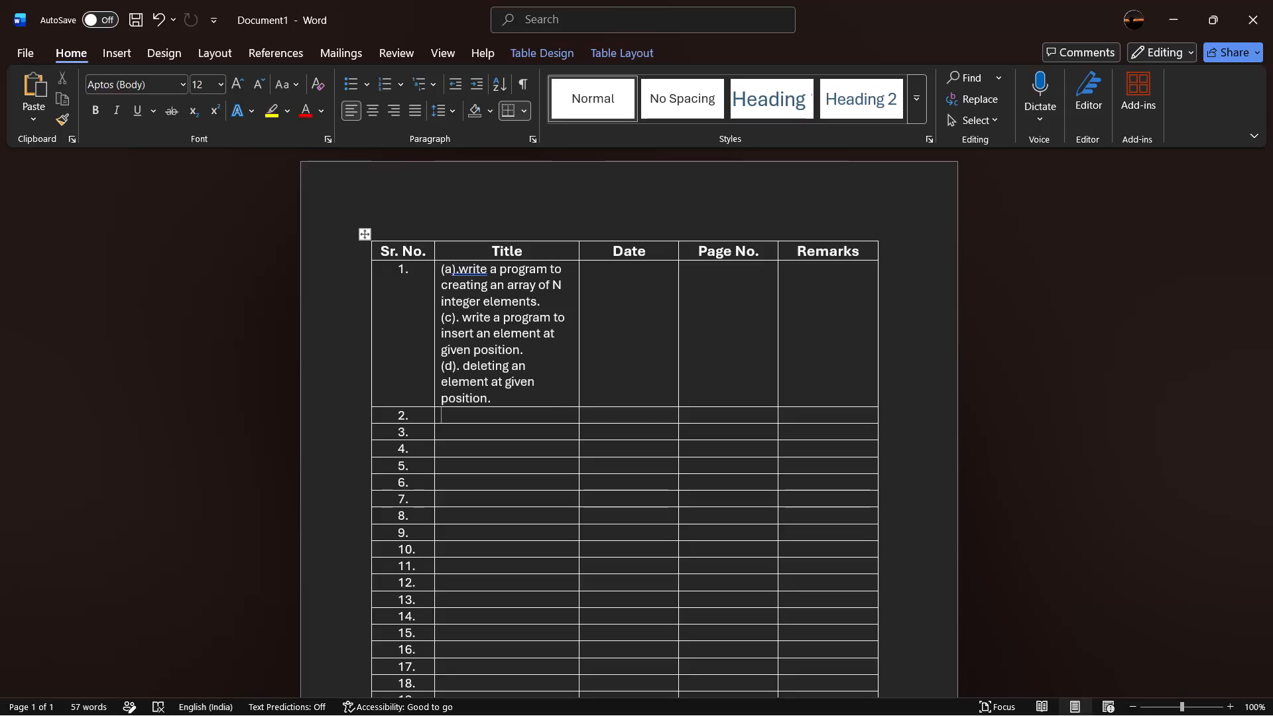
Paste the copied exercise title "2.write a program to perform linear search on an array." into the row 2 Title cell.
key(ctrl+v)
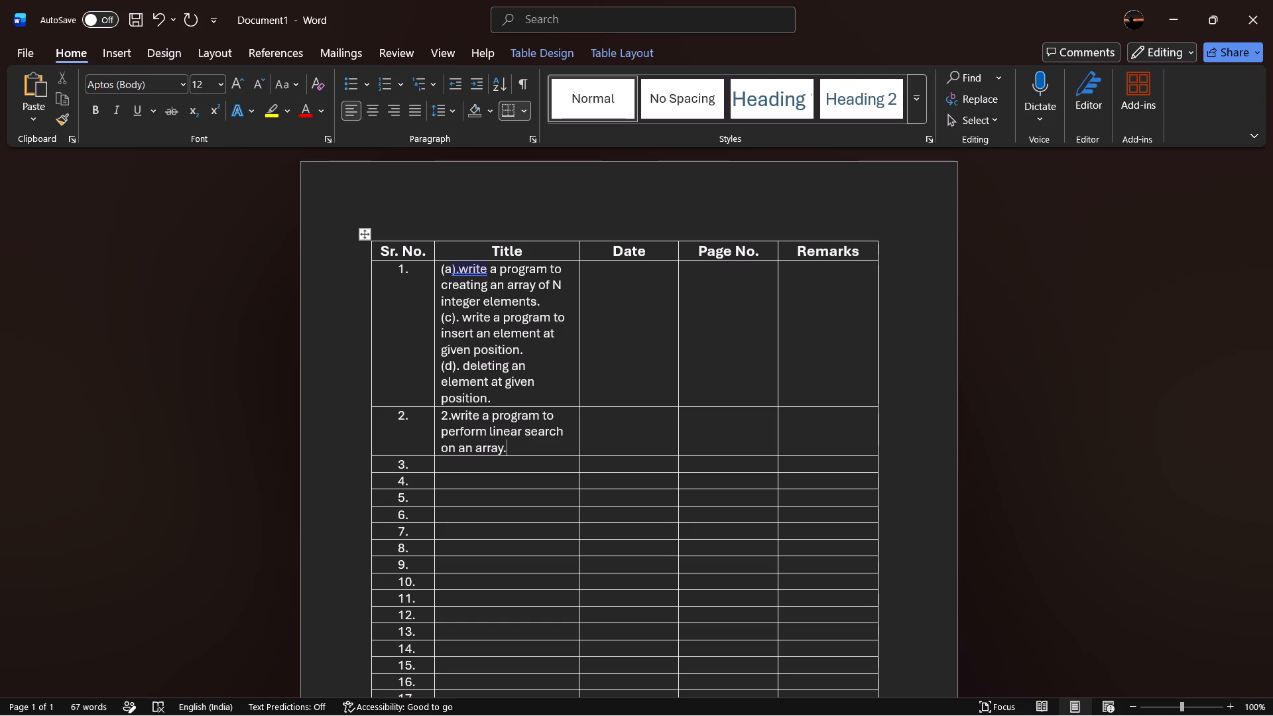
Remove the leading "2." from the linear search title in row 2.
key(Up)
key(Up)
key(Left)
key(Left)
key(Left)
key(Left)
key(Left)
key(Left)
key(Left)
key(Left)
key(Left)
key(Left)
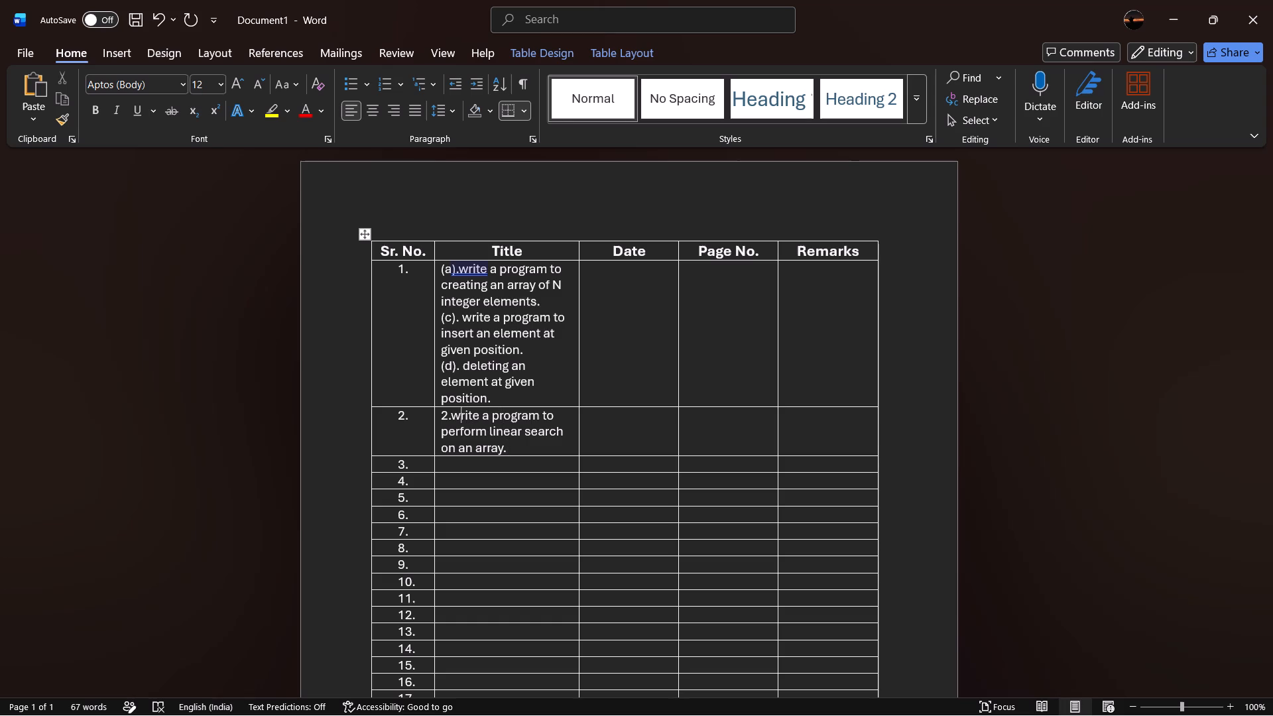
key(Left)
key(Right)
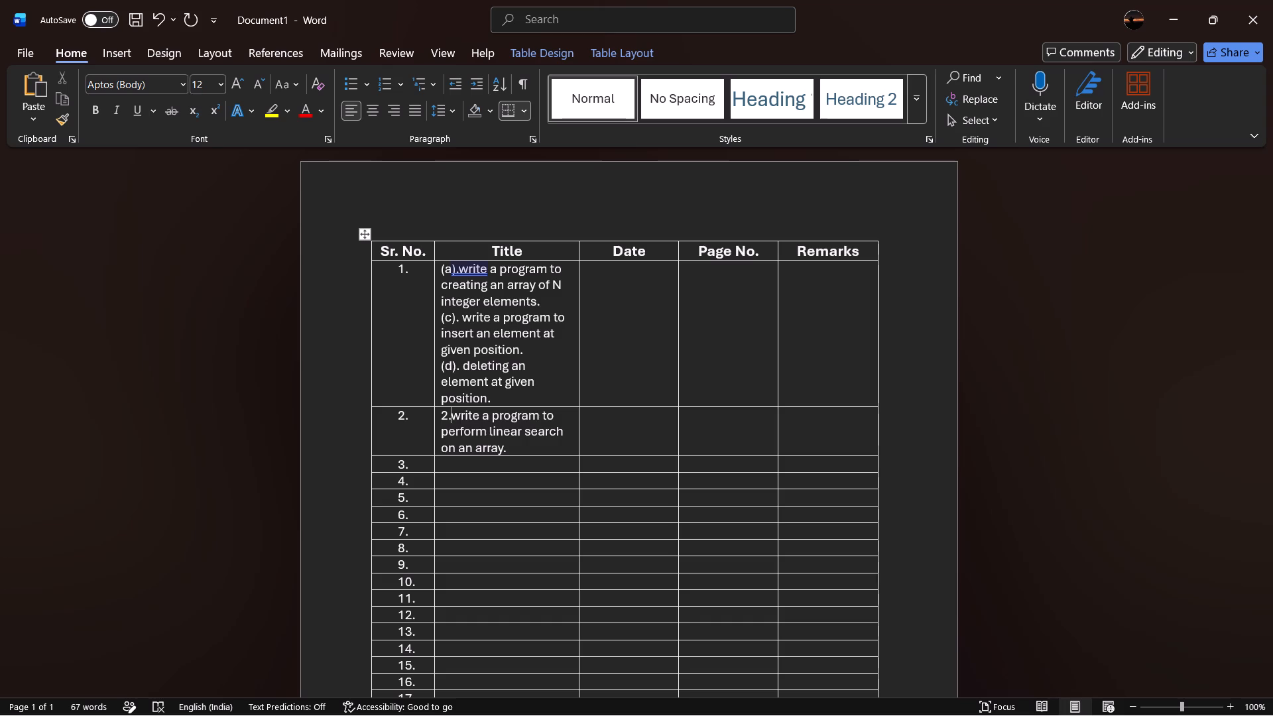
key(BackSpace)
key(BackSpace)
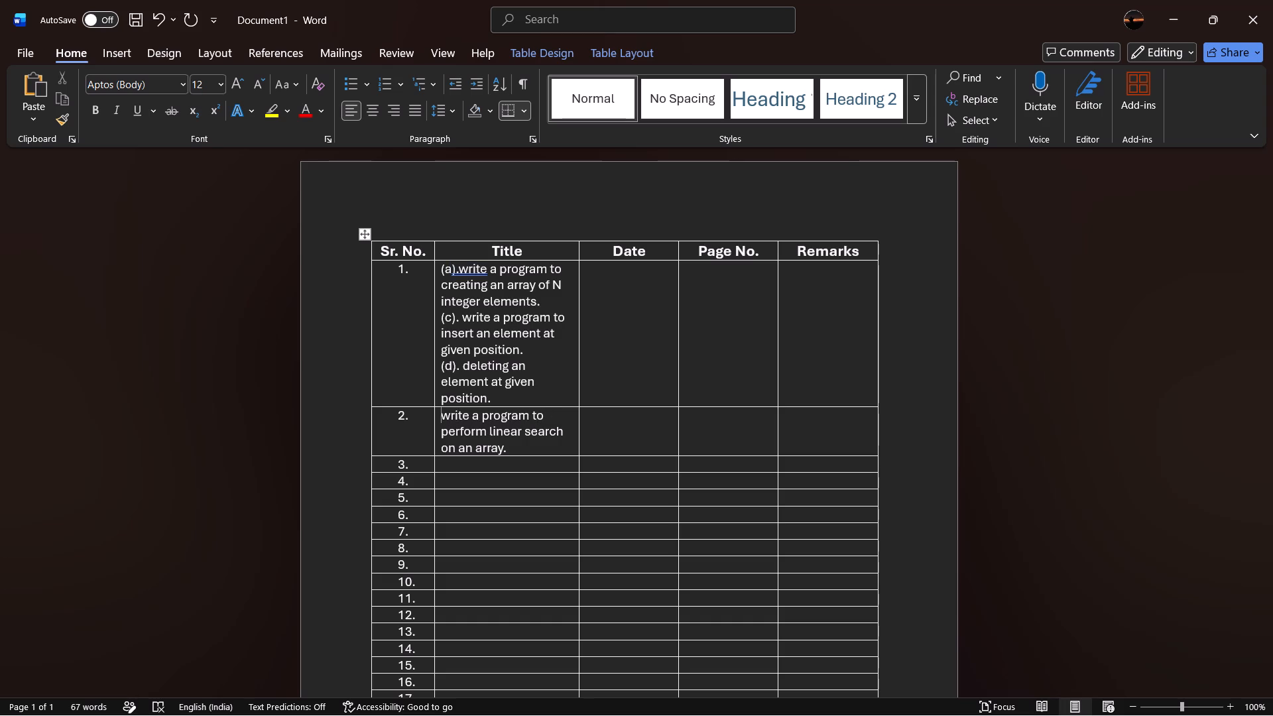
Paste the copied exercise title "3.Write a program to perform binary search in an array." into the row 3 Title cell.
key(Down)
key(Down)
key(Down)
key(ctrl+v)
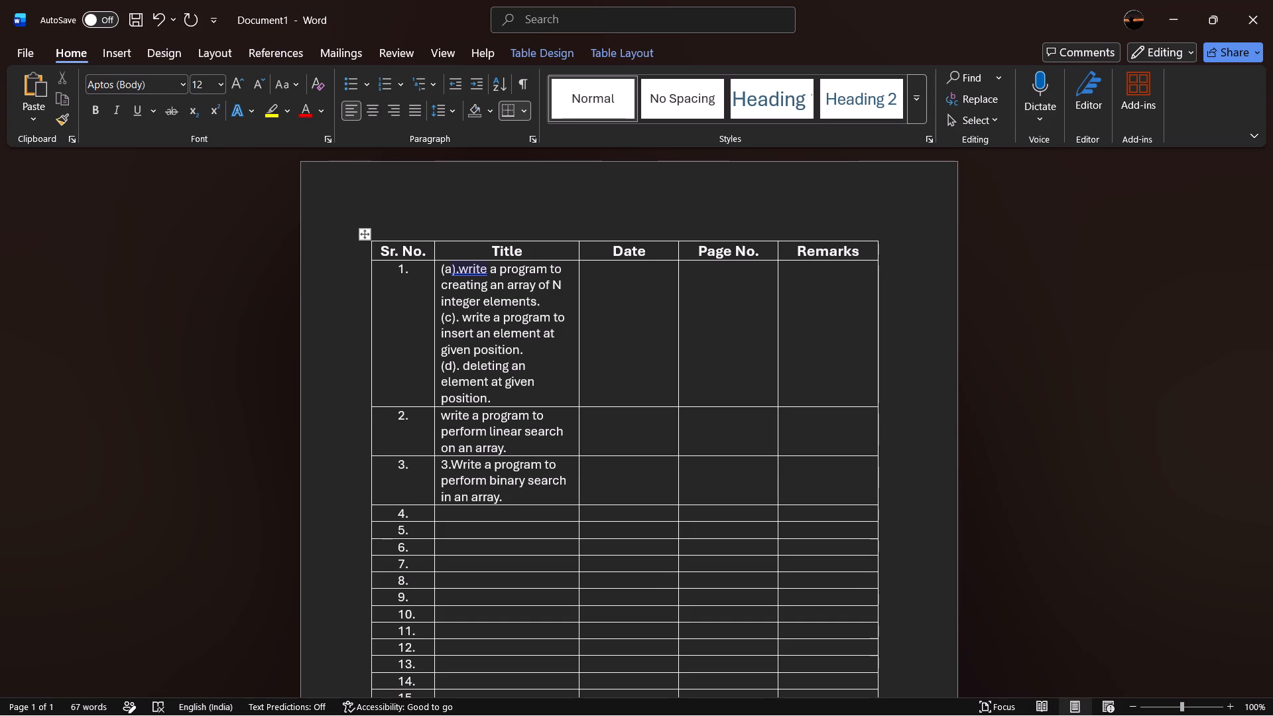
Remove the leading "3." from the binary search title in row 3.
key(Up)
key(Up)
key(Up)
key(Down)
key(Left)
key(Left)
key(Left)
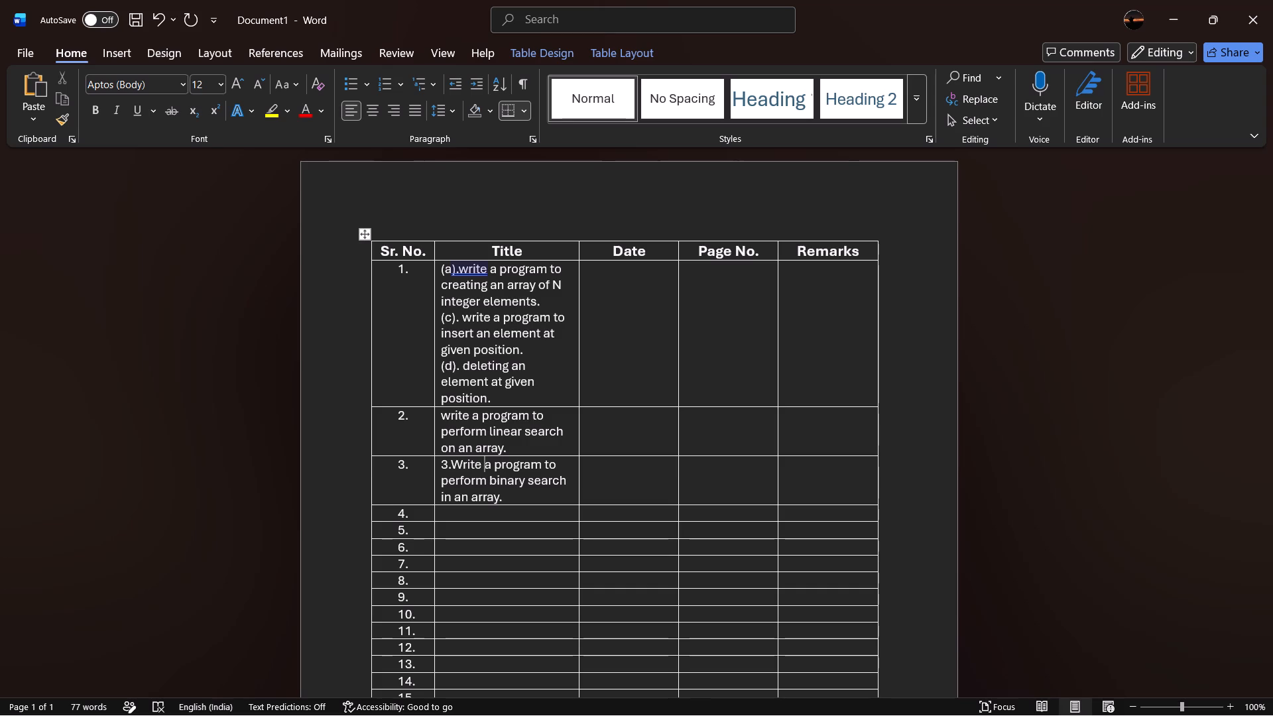
key(Left)
key(Left)
key(Left)
key(Left)
key(Left)
key(Left)
key(Left)
key(Right)
key(BackSpace)
key(BackSpace)
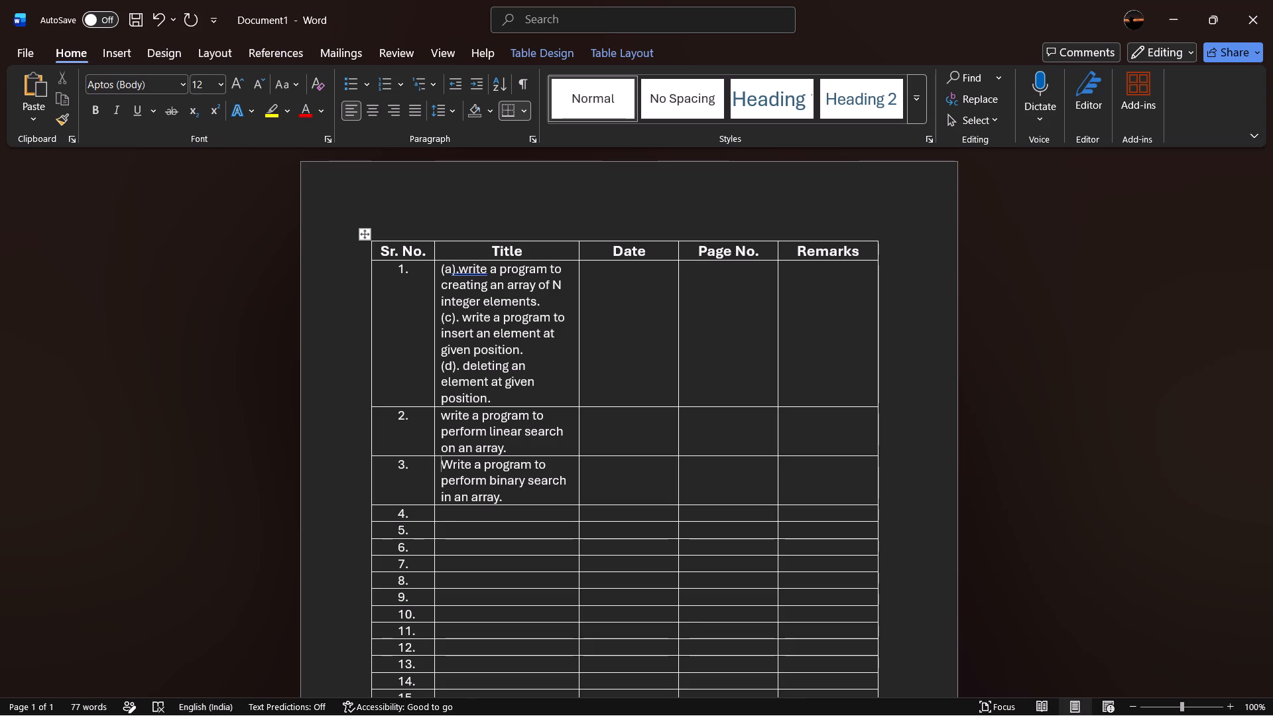
Paste the copied student linked list exercise, including its item "(a) Insert a new node at specified position.", into the row 4 Title cell.
key(Down)
key(Down)
key(Down)
key(ctrl+v)
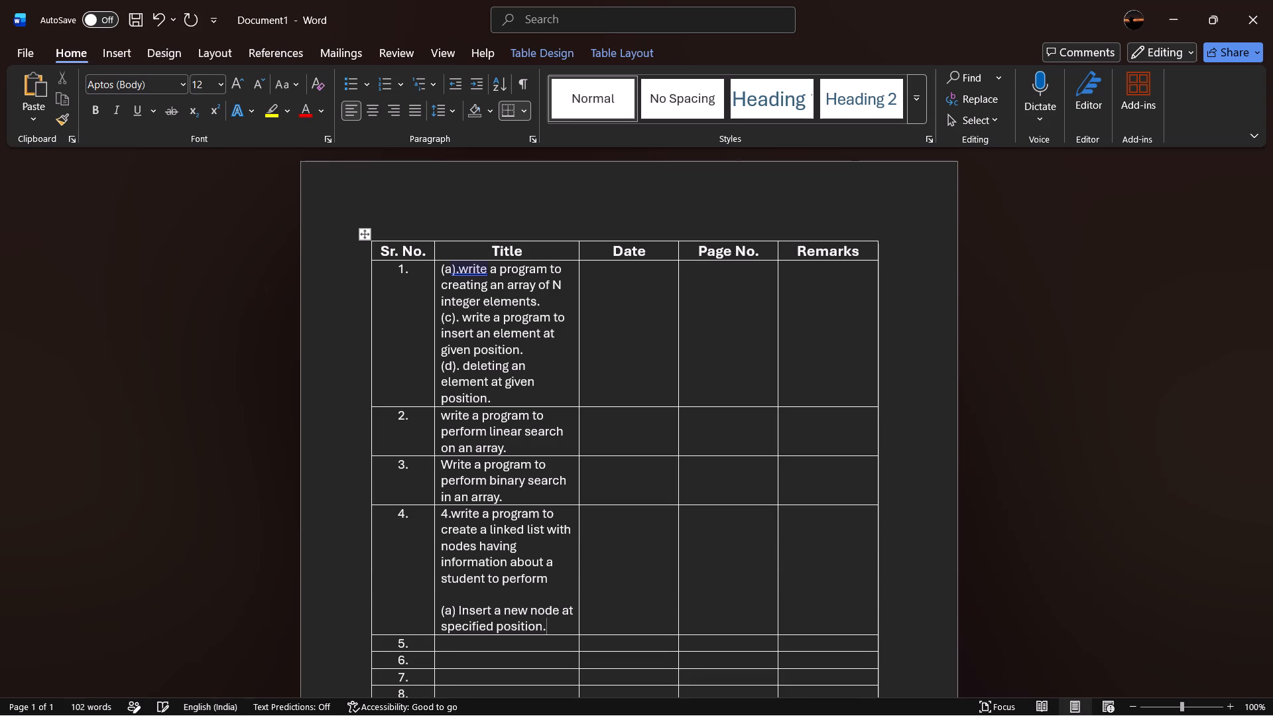
Remove the leading "4." from the linked list title in row 4.
key(Left)
key(Left)
key(Left)
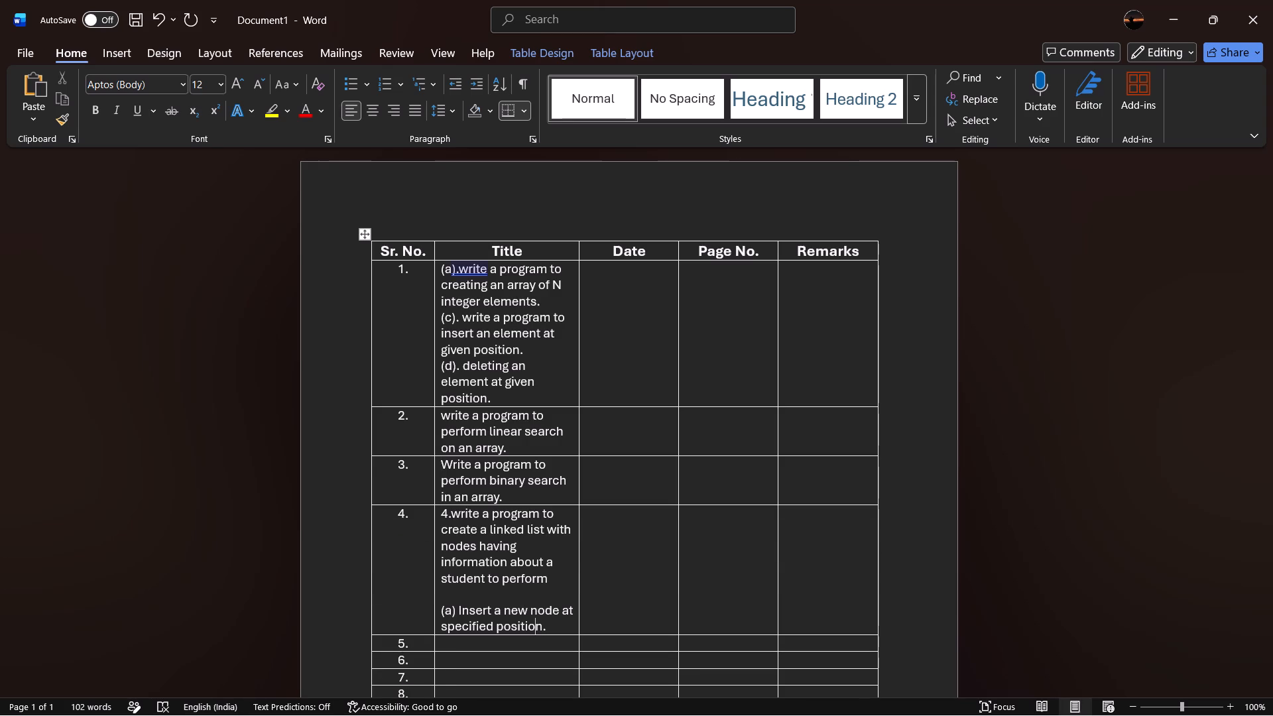
key(Up)
key(Up)
key(Up)
key(Up)
key(Up)
key(Up)
key(Up)
key(Left)
key(Left)
key(Left)
key(Left)
key(Left)
key(Left)
key(Left)
key(Left)
key(Left)
key(Left)
key(Left)
key(Left)
key(Left)
key(Left)
key(Left)
key(Right)
key(BackSpace)
key(BackSpace)
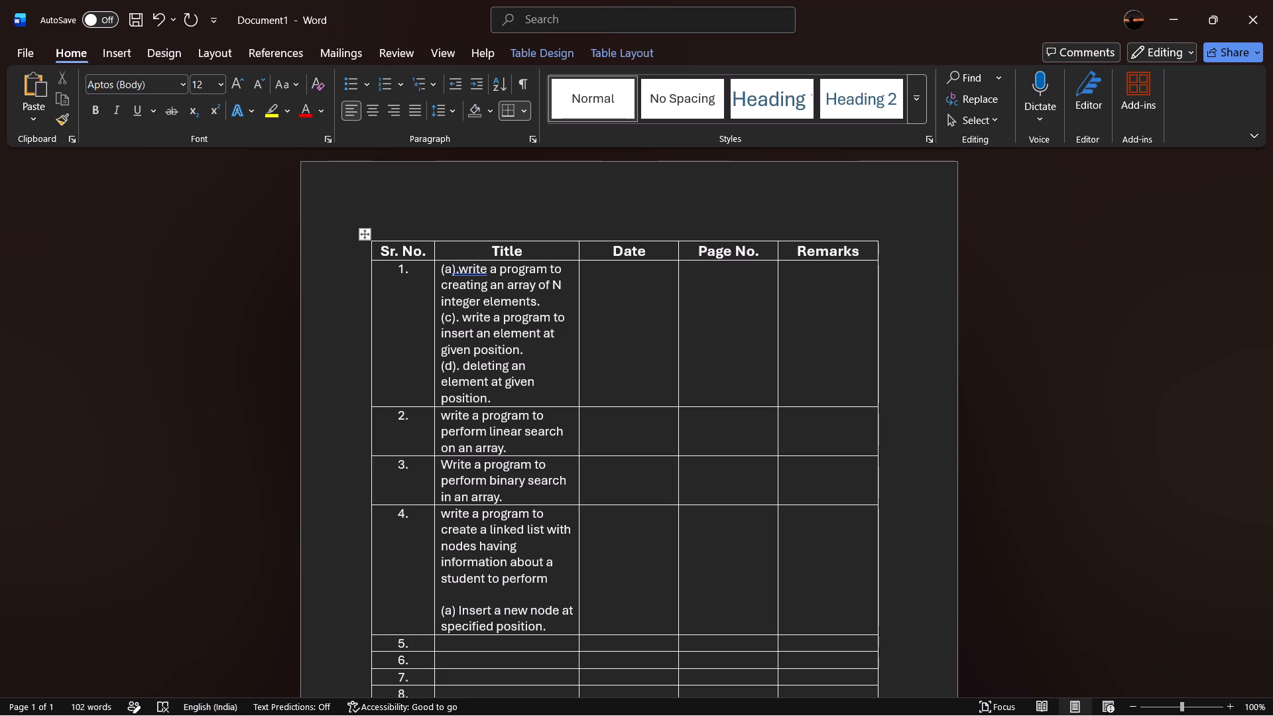
Below item (a) in row 4, paste "b) Delete a node with the roll number of student specified position." on a new line without automatic lettering.
key(Down)
key(Down)
key(Down)
key(Down)
key(Down)
key(Down)
key(Down)
key(Right)
key(Right)
key(Right)
key(Right)
key(Right)
key(Right)
key(Right)
key(Right)
key(Right)
key(Right)
key(Right)
key(Right)
key(Right)
key(Right)
key(Right)
key(Right)
key(Right)
key(Right)
key(Right)
key(Return)
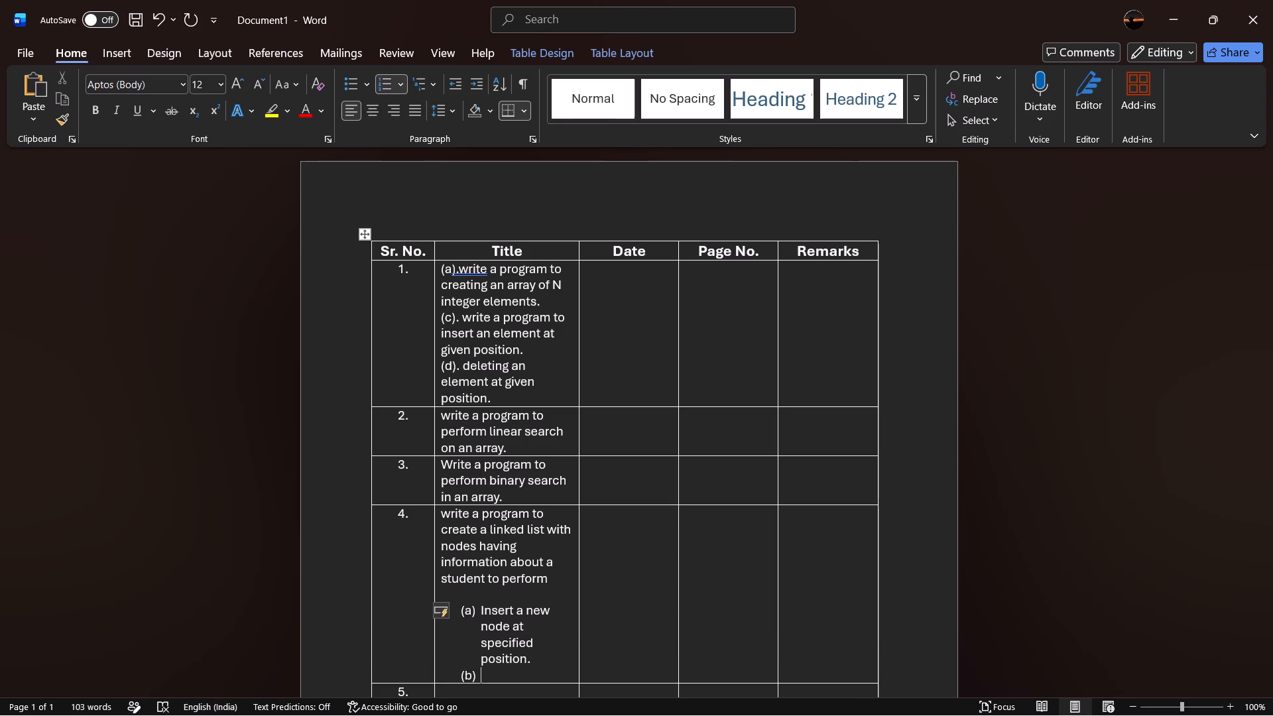
key(BackSpace)
key(ctrl+v)
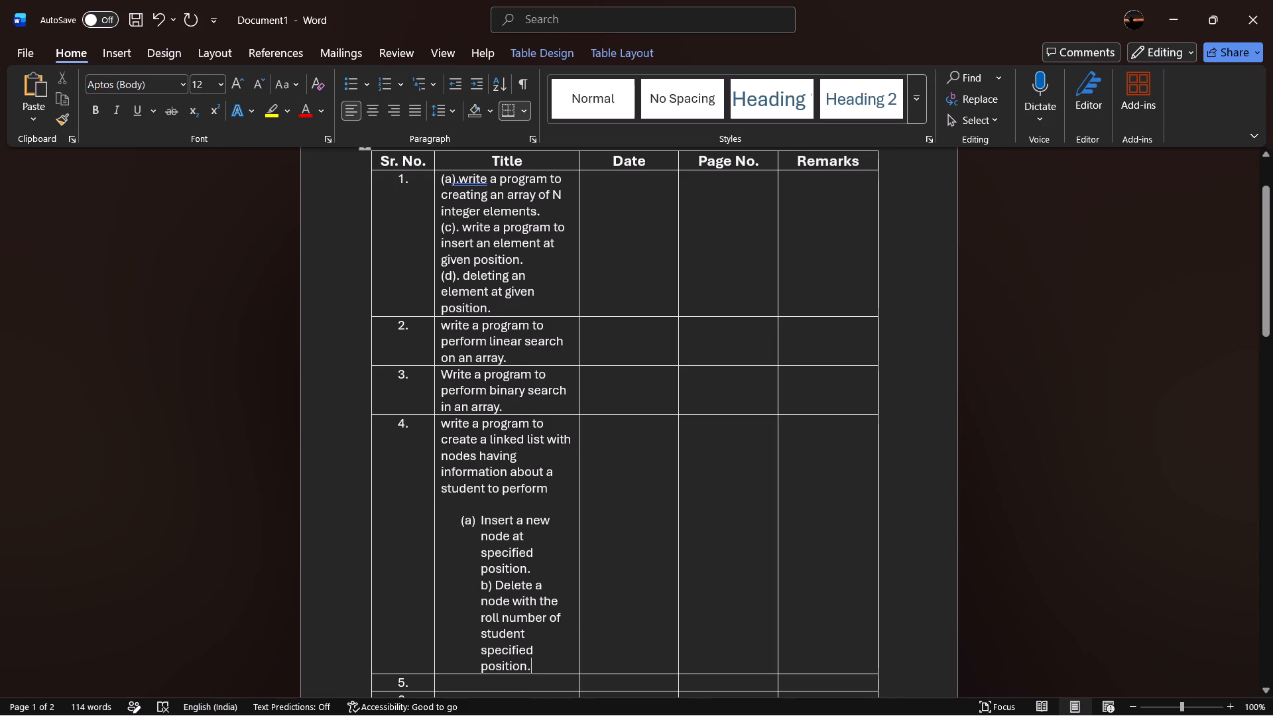
Paste "(c) Reversal of that linked list" on a new line below item b) in row 4, leaving no blank line after it.
scroll(482, 635, down, 1)
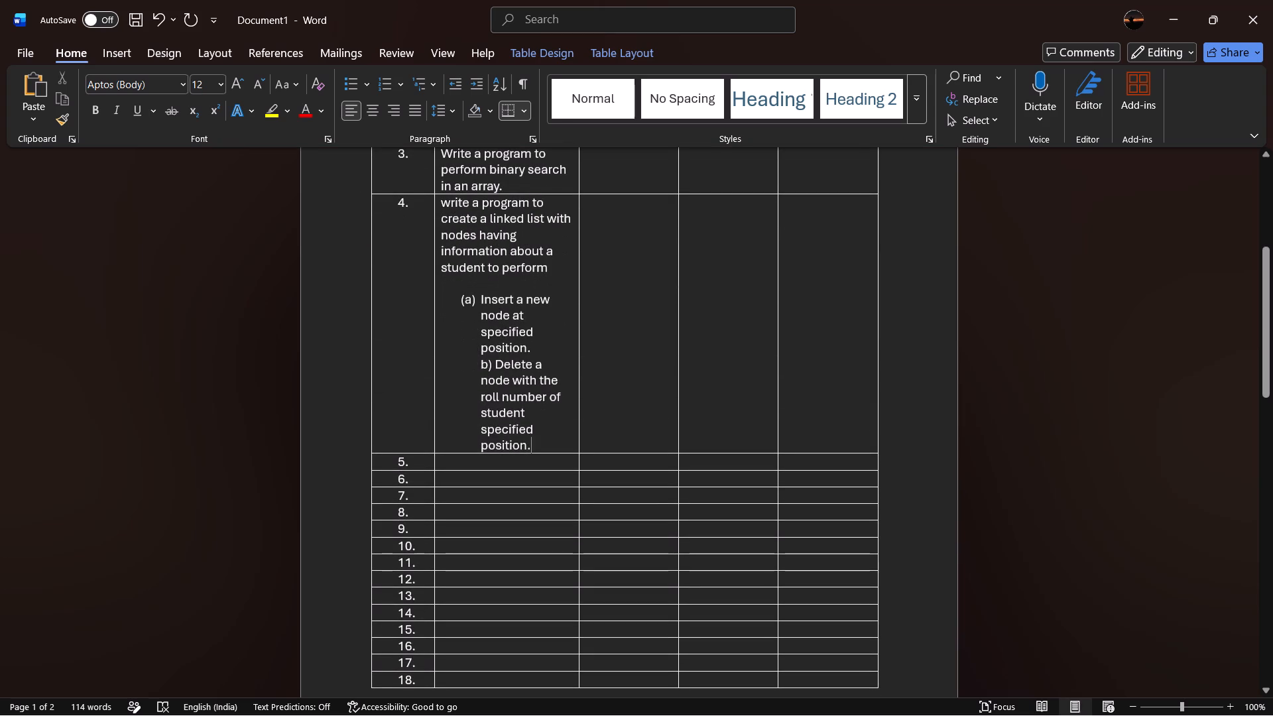
key(Return)
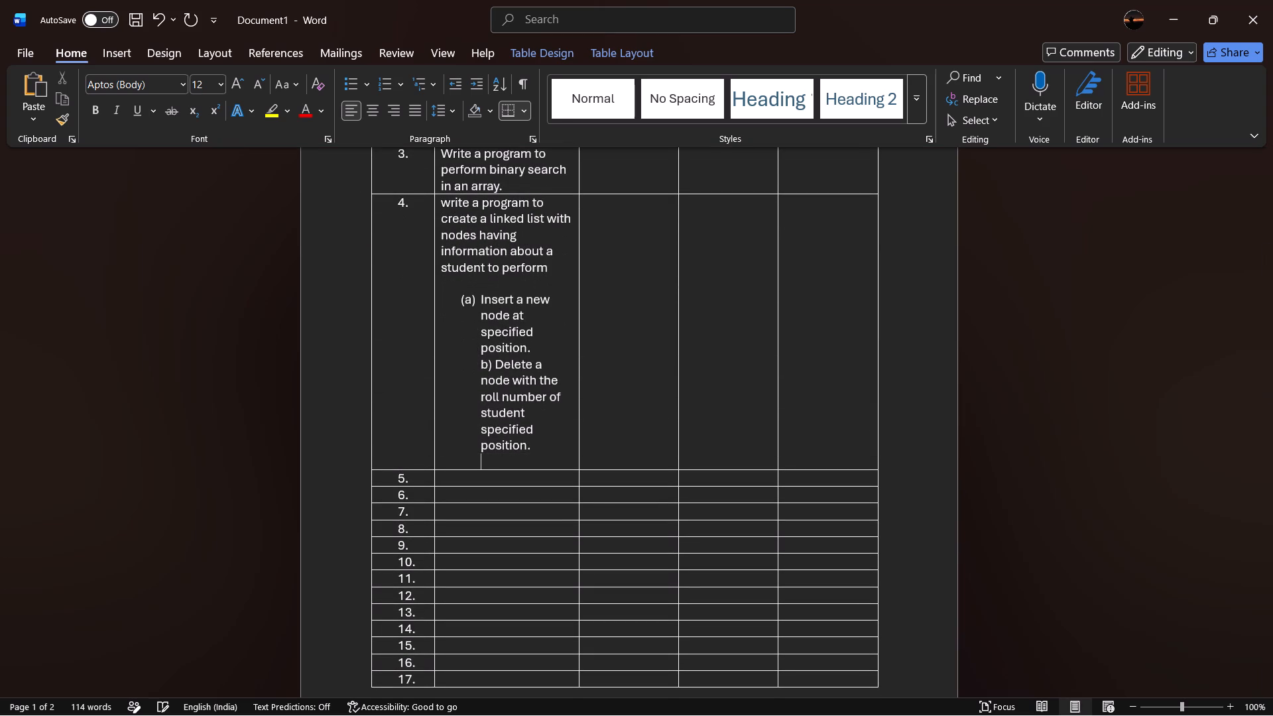
key(ctrl+v)
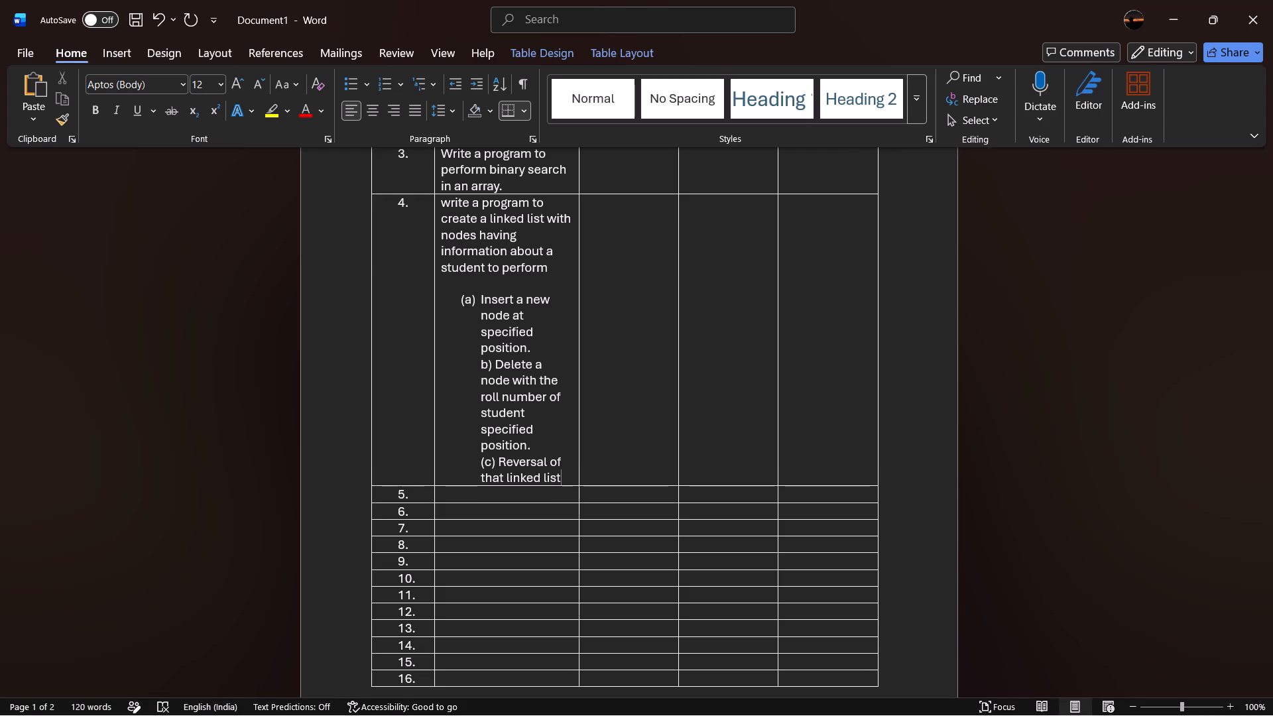
key(Return)
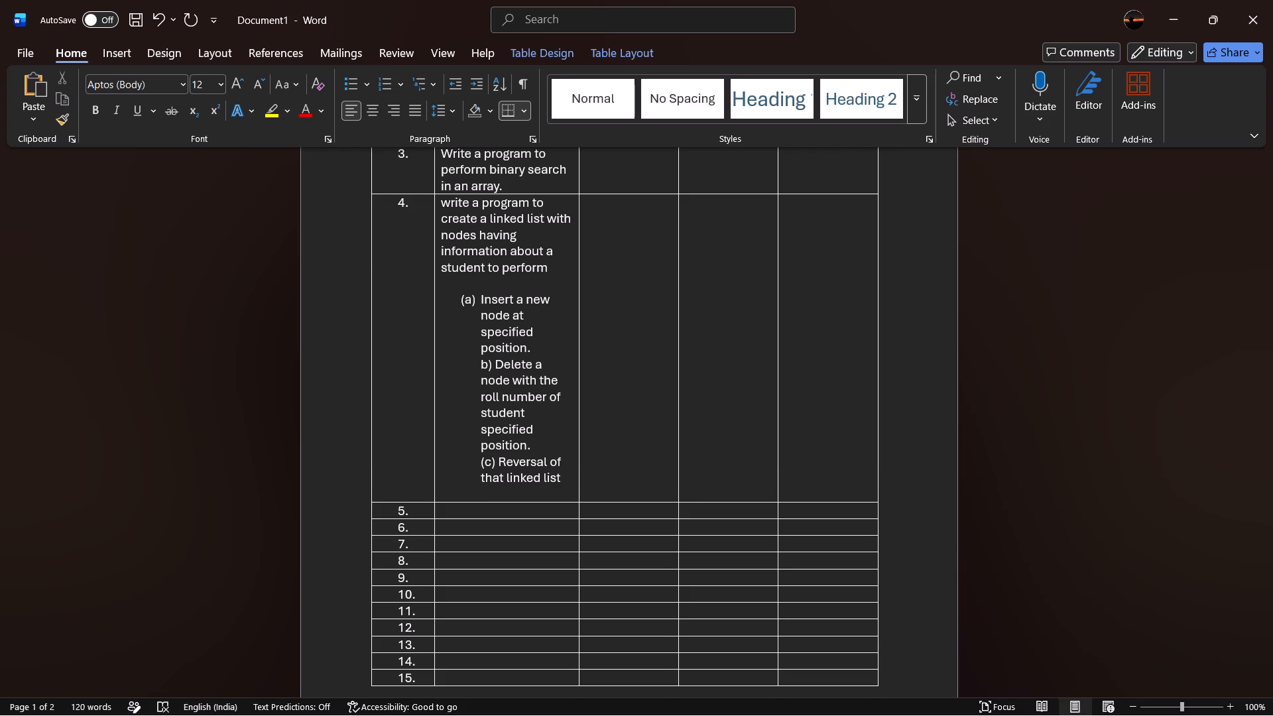
key(BackSpace)
key(BackSpace)
Paste the copied employee doubly linked list exercise, including "(a)insertion at front of doubly linked list.", into the row 5 Title cell.
key(Down)
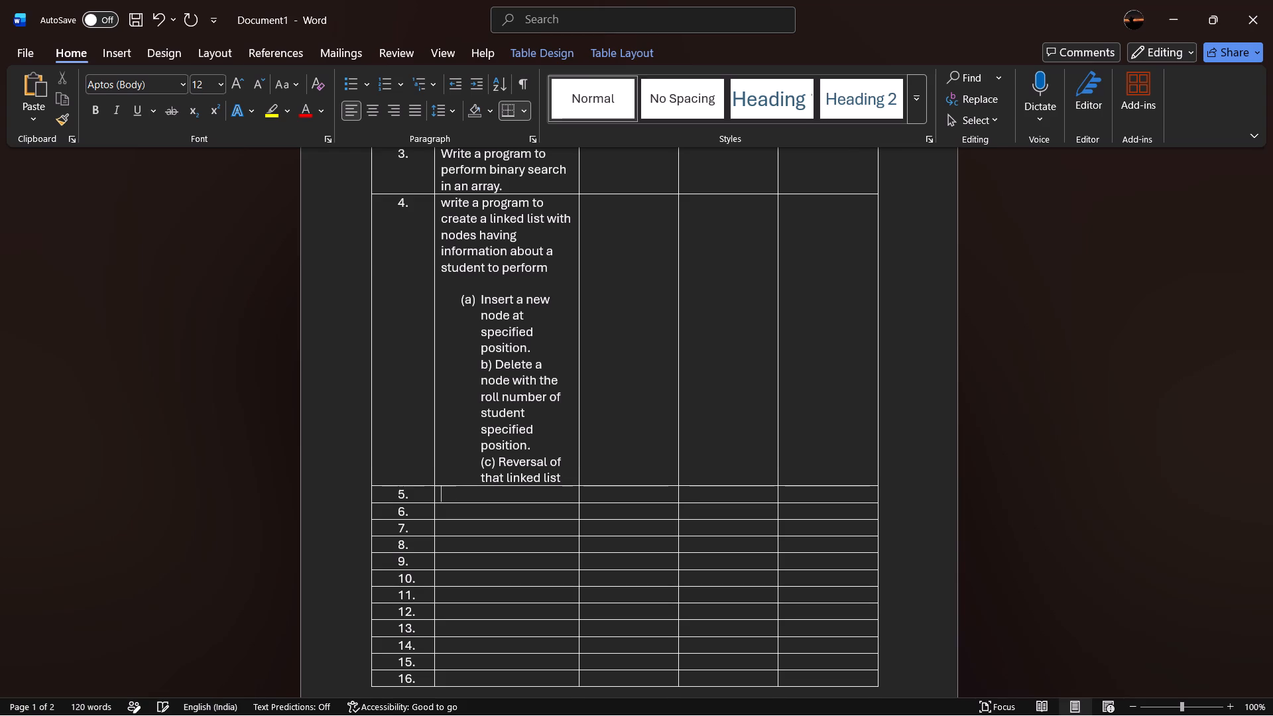
key(v)
key(BackSpace)
key(ctrl+v)
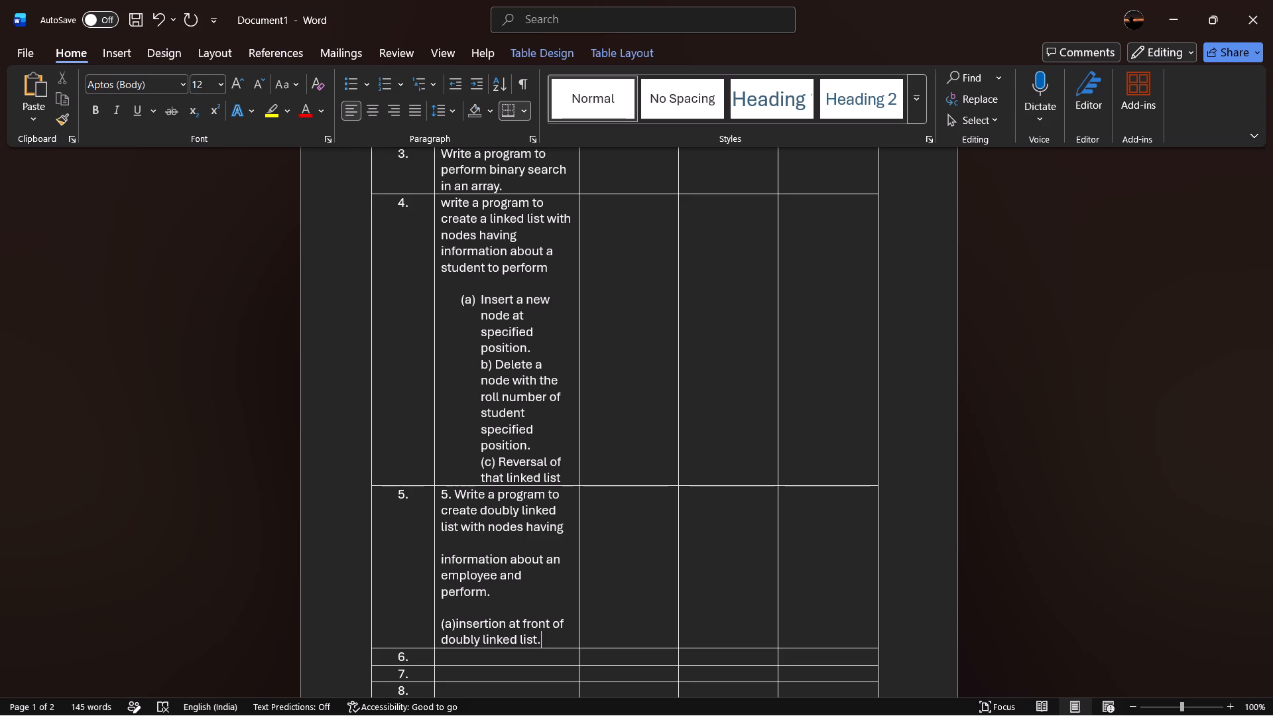
Paste "b) deletion at end of that doubly linked list." on a new line below item (a) in row 5.
key(Return)
key(ctrl+v)
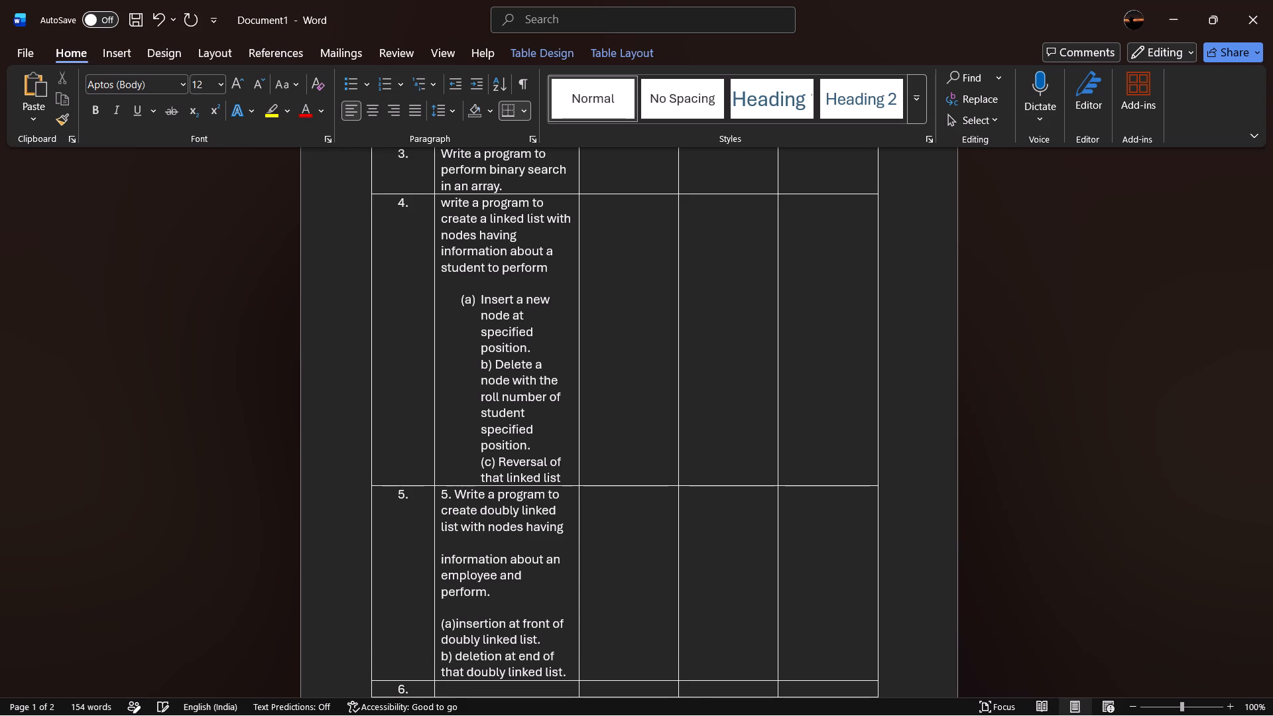
Remove the leading "5." from the doubly linked list exercise in the row 5 Title cell.
key(Up)
key(Up)
key(Up)
key(Up)
key(Up)
key(Up)
key(Up)
key(Up)
key(Up)
key(Up)
key(Up)
key(Up)
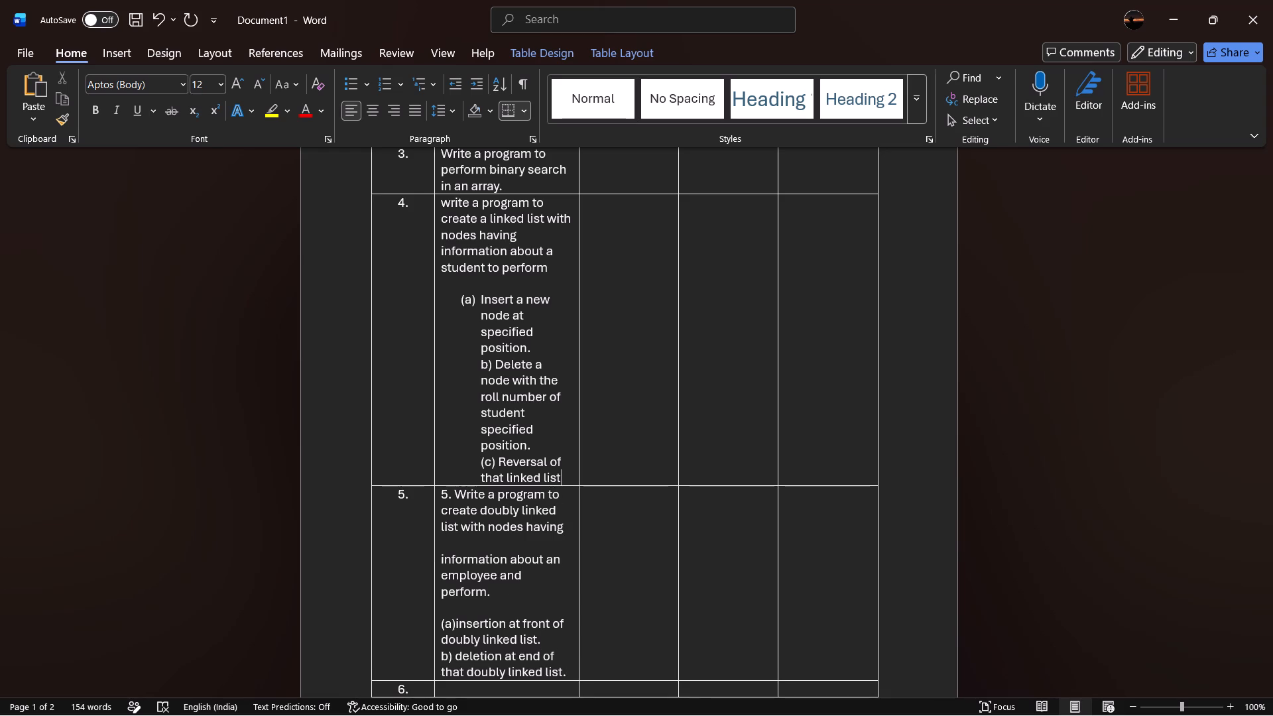
key(Down)
key(Left)
key(Left)
key(Left)
key(Left)
key(Left)
key(Left)
key(Left)
key(Left)
key(Left)
key(Left)
key(Left)
key(Left)
key(Left)
key(Left)
key(Left)
key(Left)
key(Left)
key(Left)
key(Left)
key(Left)
key(BackSpace)
key(BackSpace)
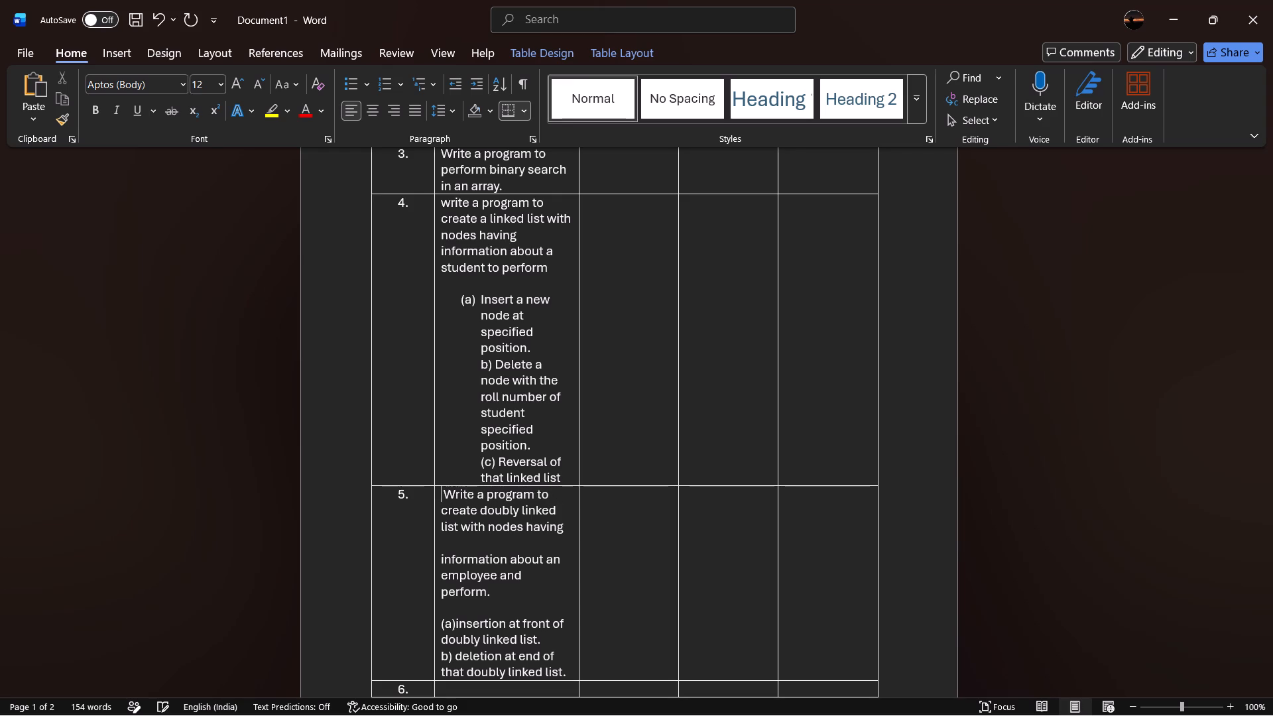
Paste the copied "6.Write a program to create circular list" college exercise, including "(a) Insertion at front of linked list.", into the row 6 Title cell.
key(Down)
key(Down)
key(Down)
key(Down)
key(Down)
key(Down)
key(Down)
key(Down)
key(Down)
key(Down)
key(Down)
key(Right)
key(Right)
key(Right)
key(Right)
key(Right)
key(Right)
key(Right)
key(Right)
key(Right)
key(Right)
key(Right)
key(Right)
key(Right)
key(Right)
key(Right)
key(Right)
key(Right)
key(Right)
key(Right)
key(Right)
key(Right)
key(Right)
key(Right)
key(Right)
key(Return)
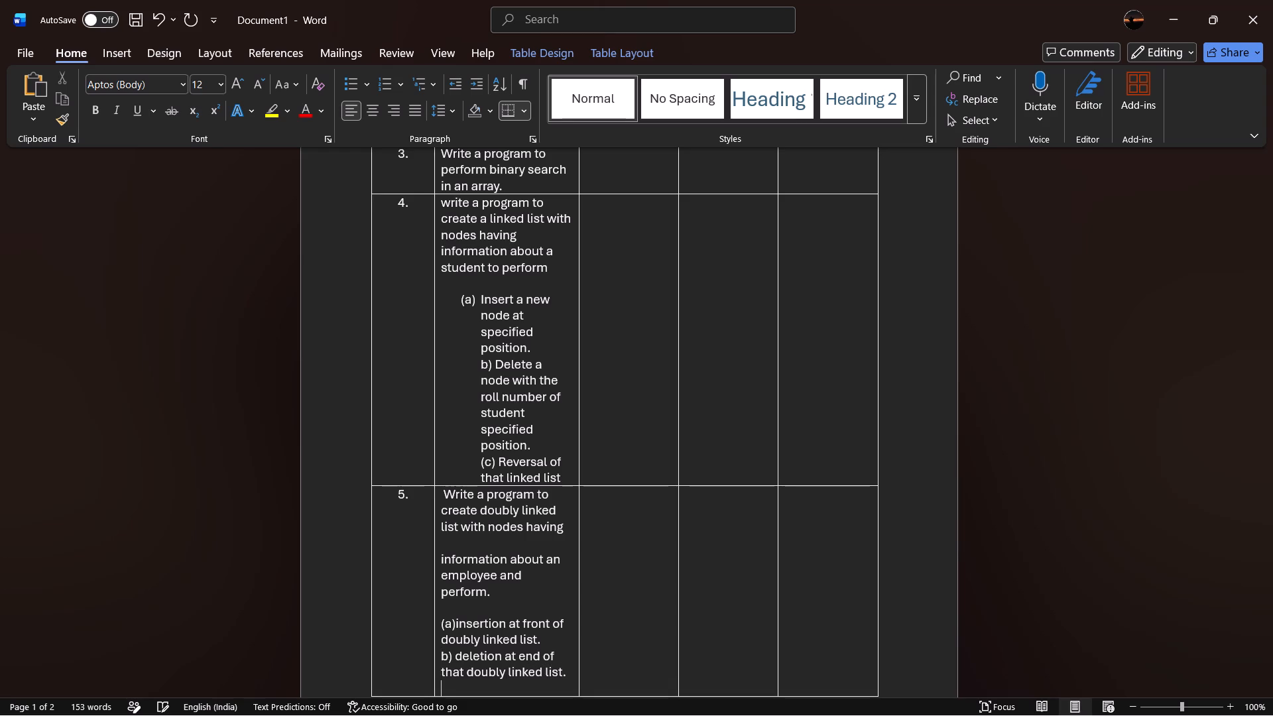
key(BackSpace)
key(Down)
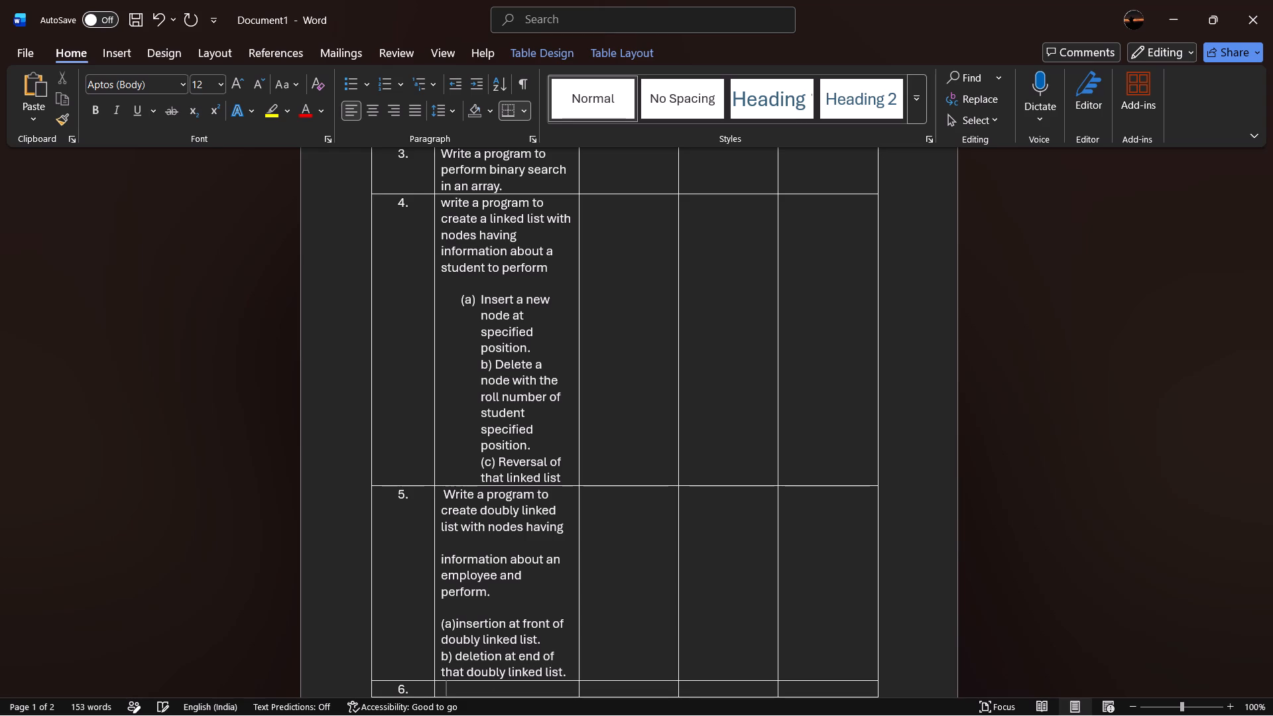
key(ctrl+v)
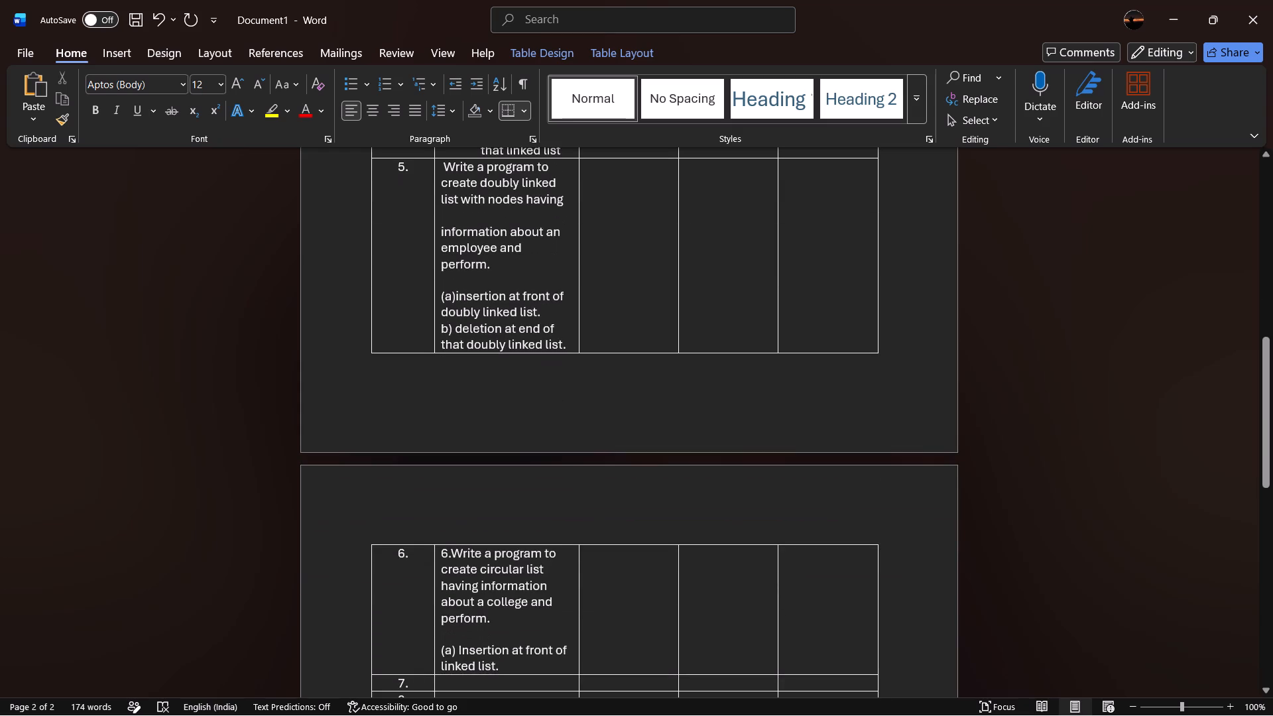
Paste "a) Deletion at end of the linked list." on a new line below item (a) in row 6.
scroll(570, 455, down, 2)
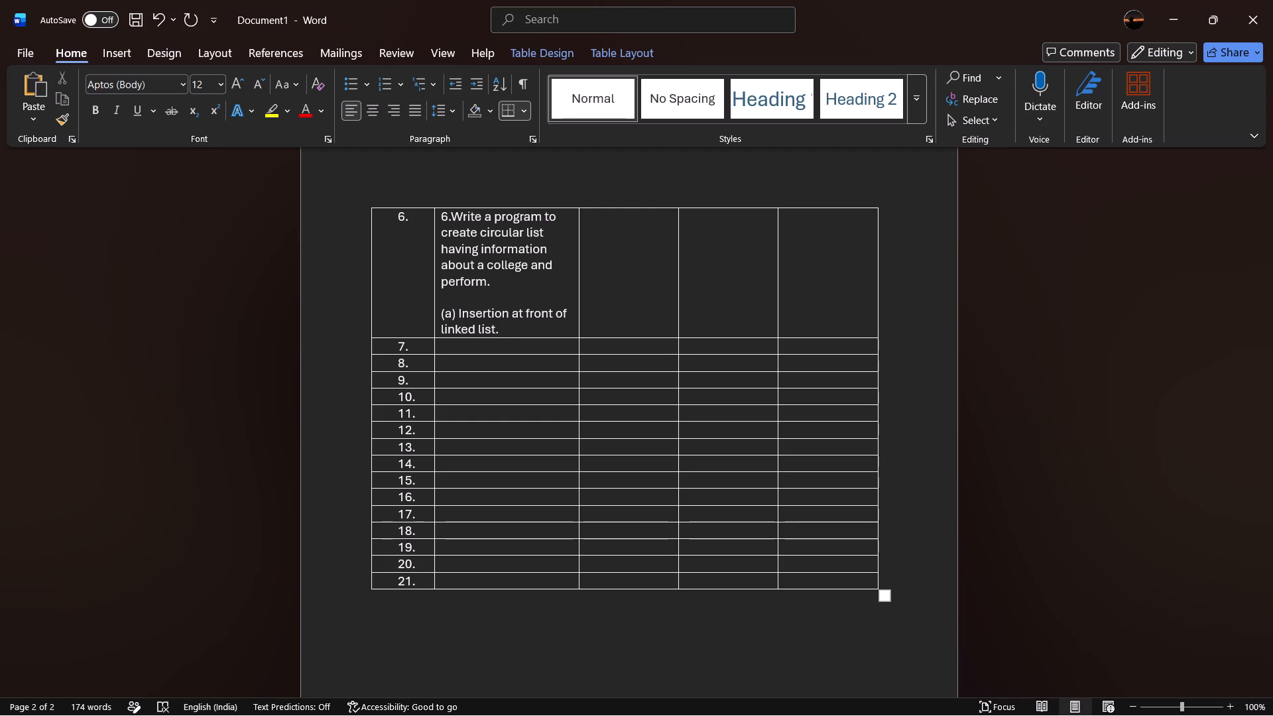
key(Return)
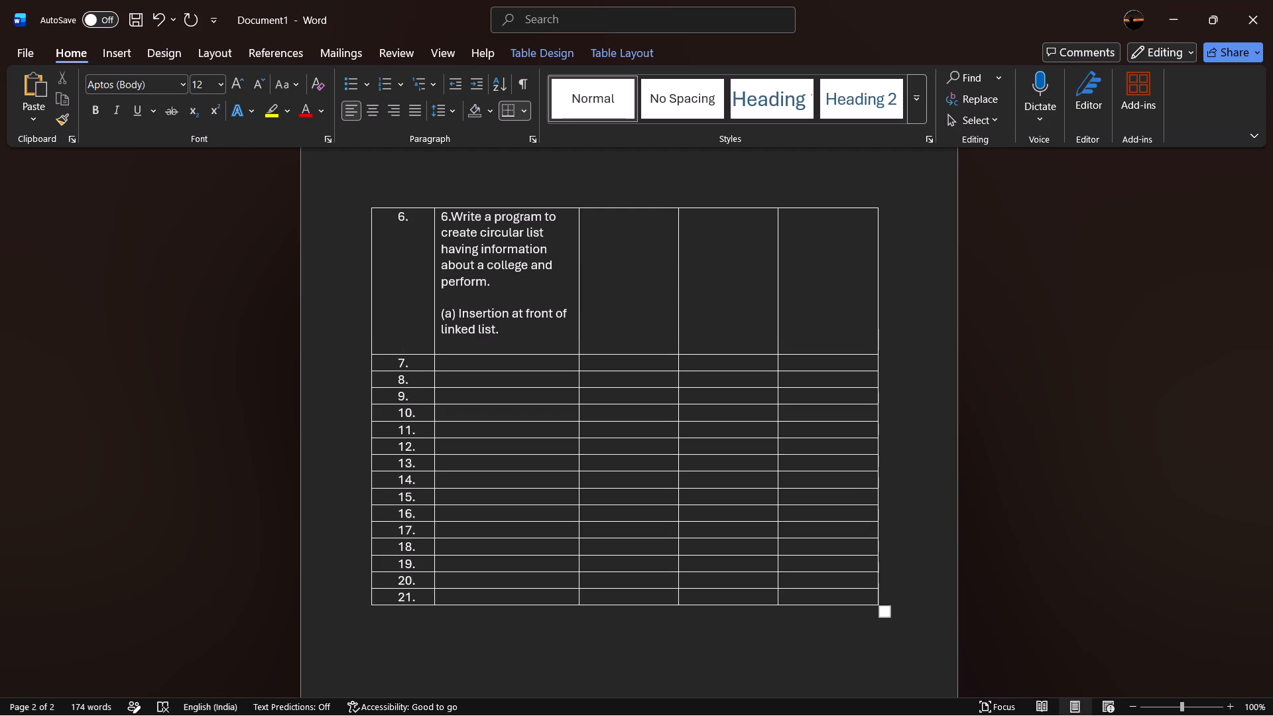
key(ctrl+v)
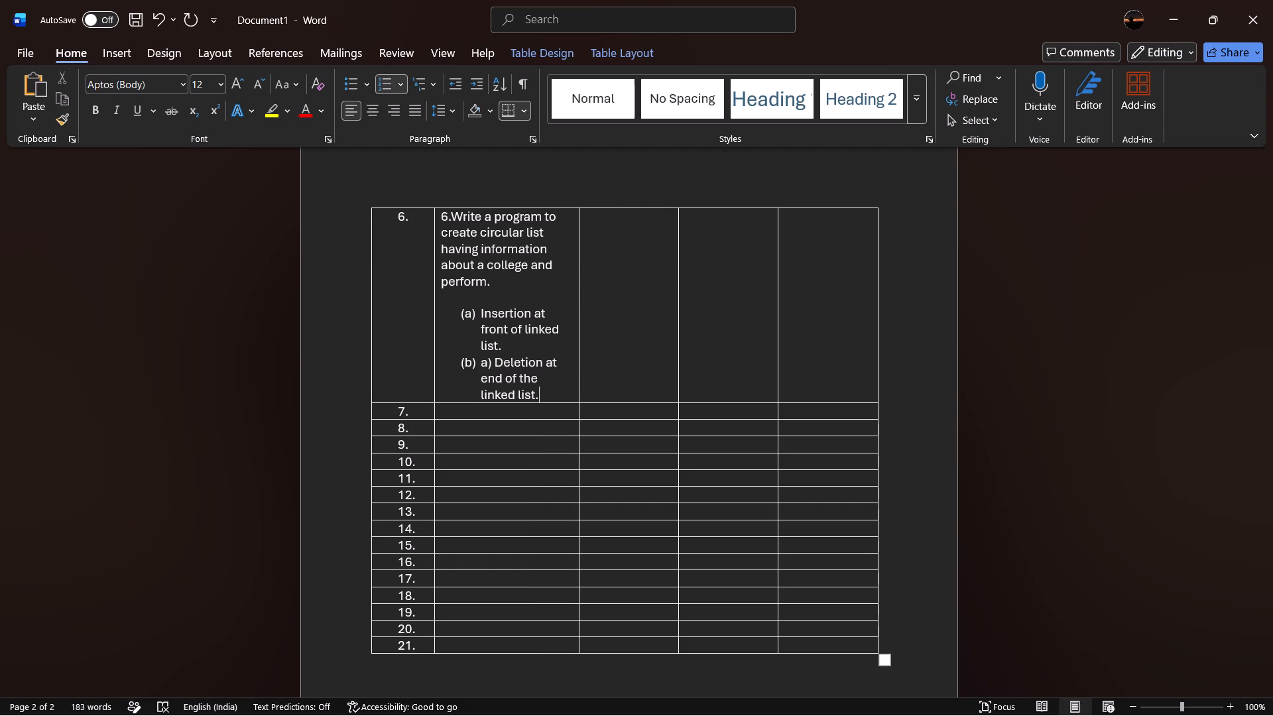
Paste the copied exercise 7 on stack operations using a linear linked list into the row 7 Title cell.
key(Down)
key(Up)
key(Down)
key(ctrl+v)
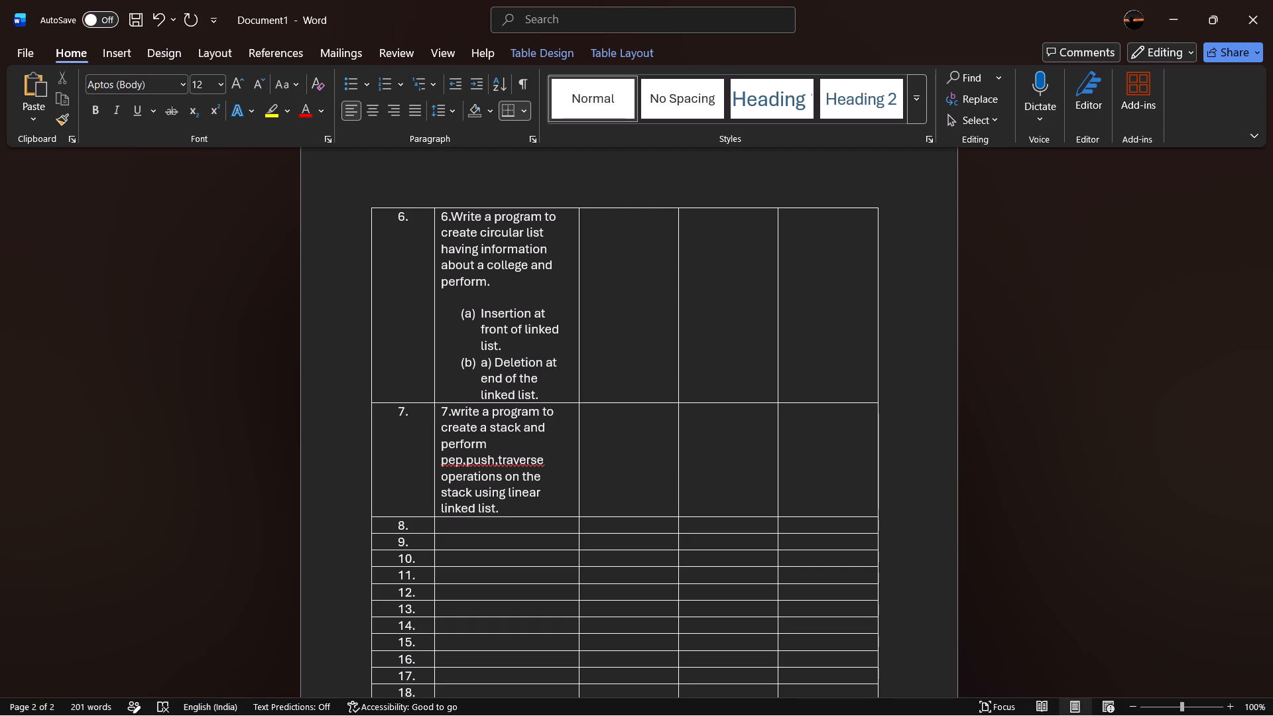
Paste the copied exercise 8 on creating a linear queue using linked list into the row 8 Title cell.
key(Down)
key(ctrl+v)
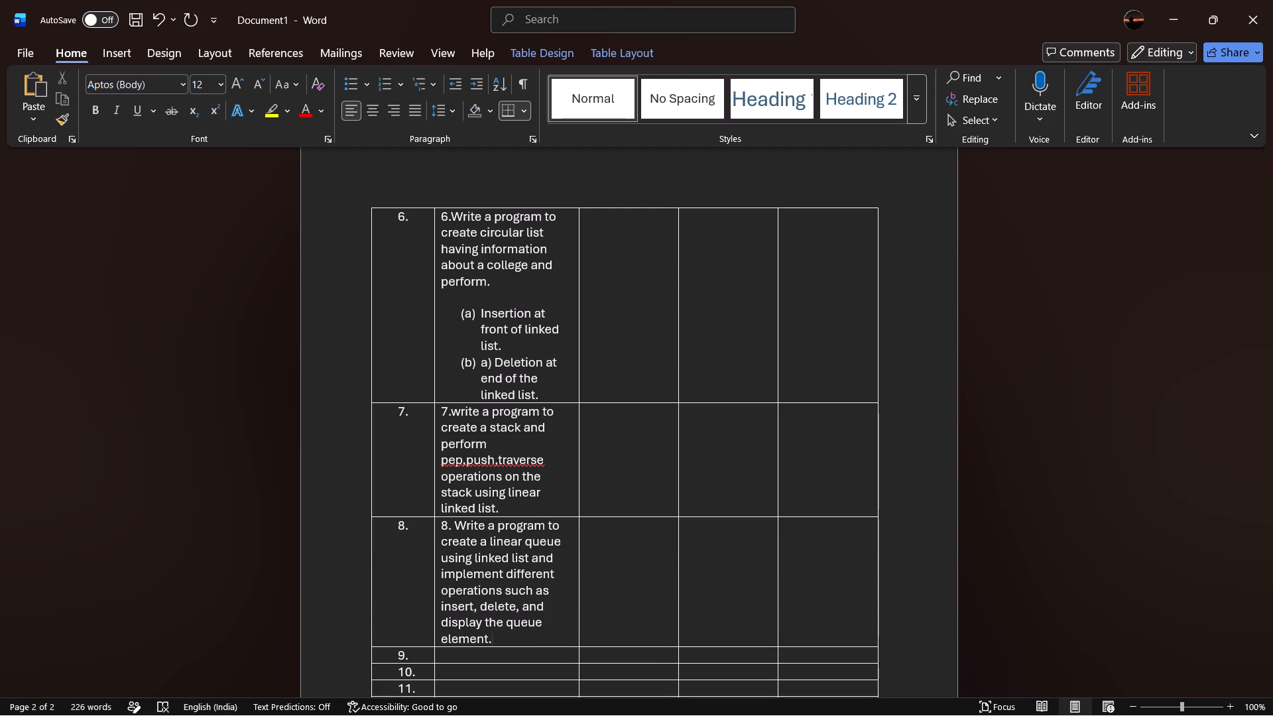
Paste the copied exercise 9 on binary tree traversals using recursion into the row 9 Title cell.
key(Down)
key(ctrl+v)
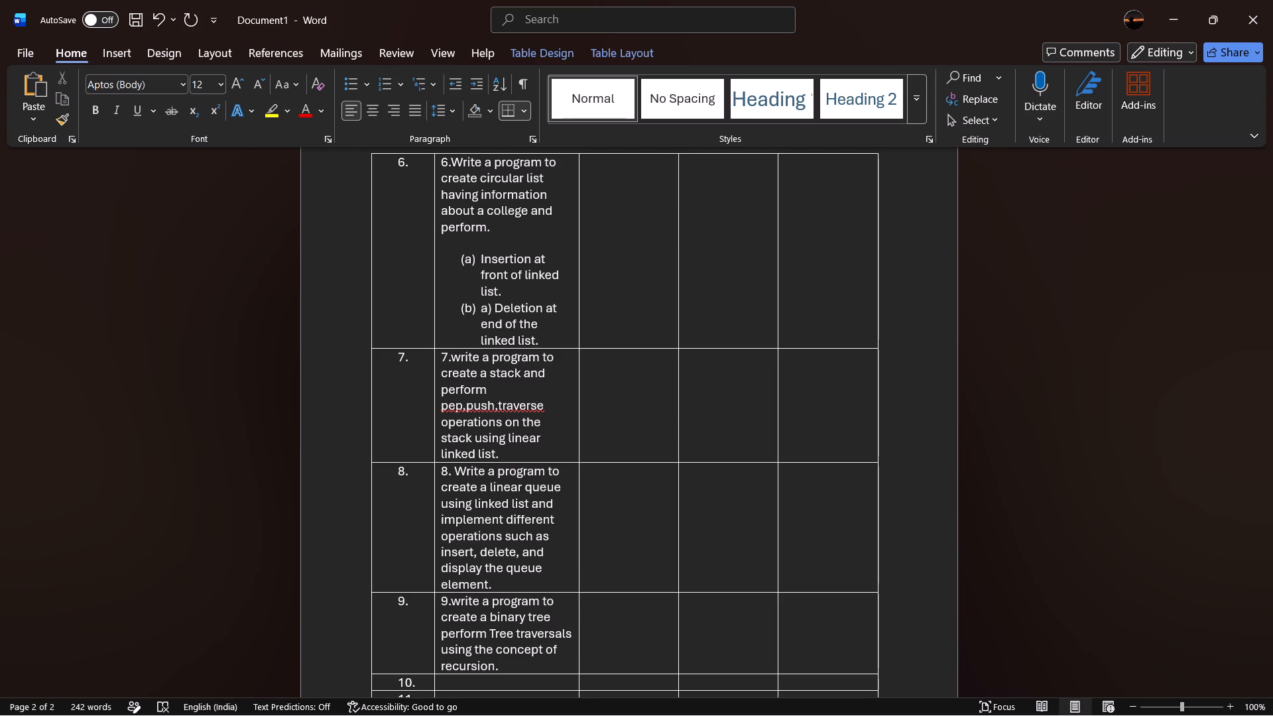
Paste the copied exercise 10 on binary search tree insertion, deletion and display into the row 10 Title cell.
key(Down)
key(ctrl+v)
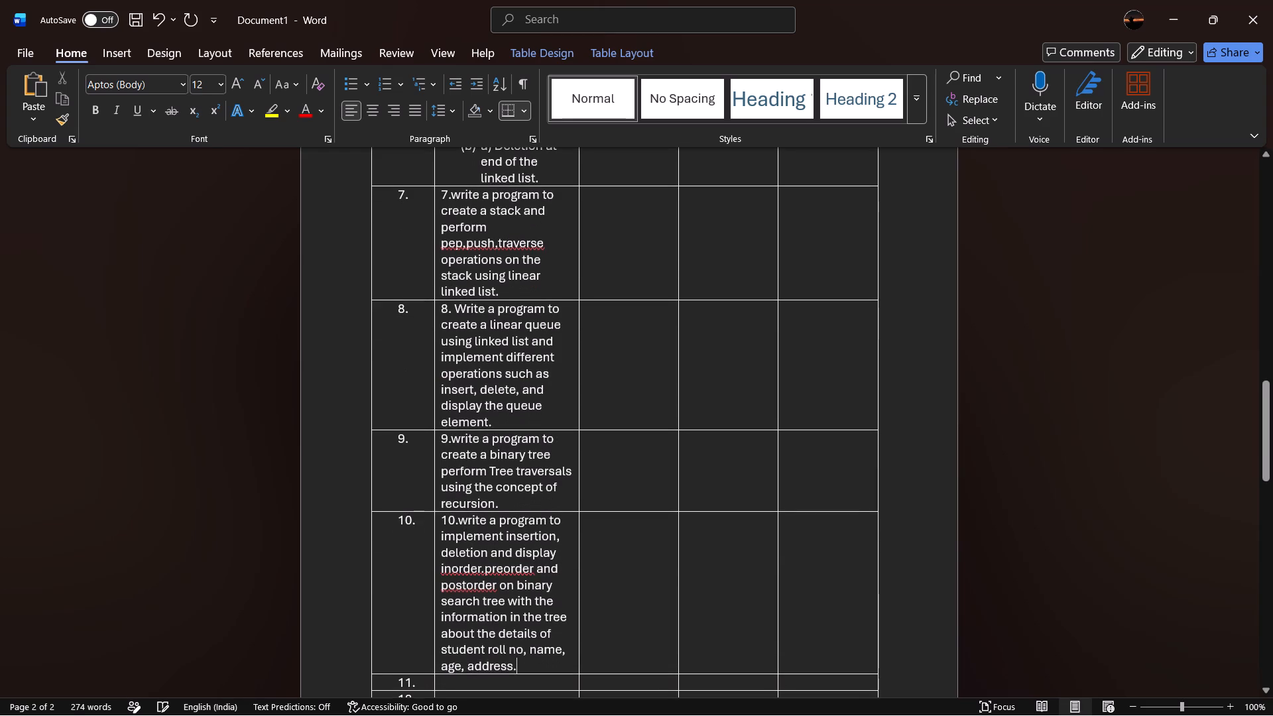
Paste the copied exercise 11 on insertion sort using array, with its trailing "#include <" line, into the row 11 Title cell.
scroll(570, 449, down, 2)
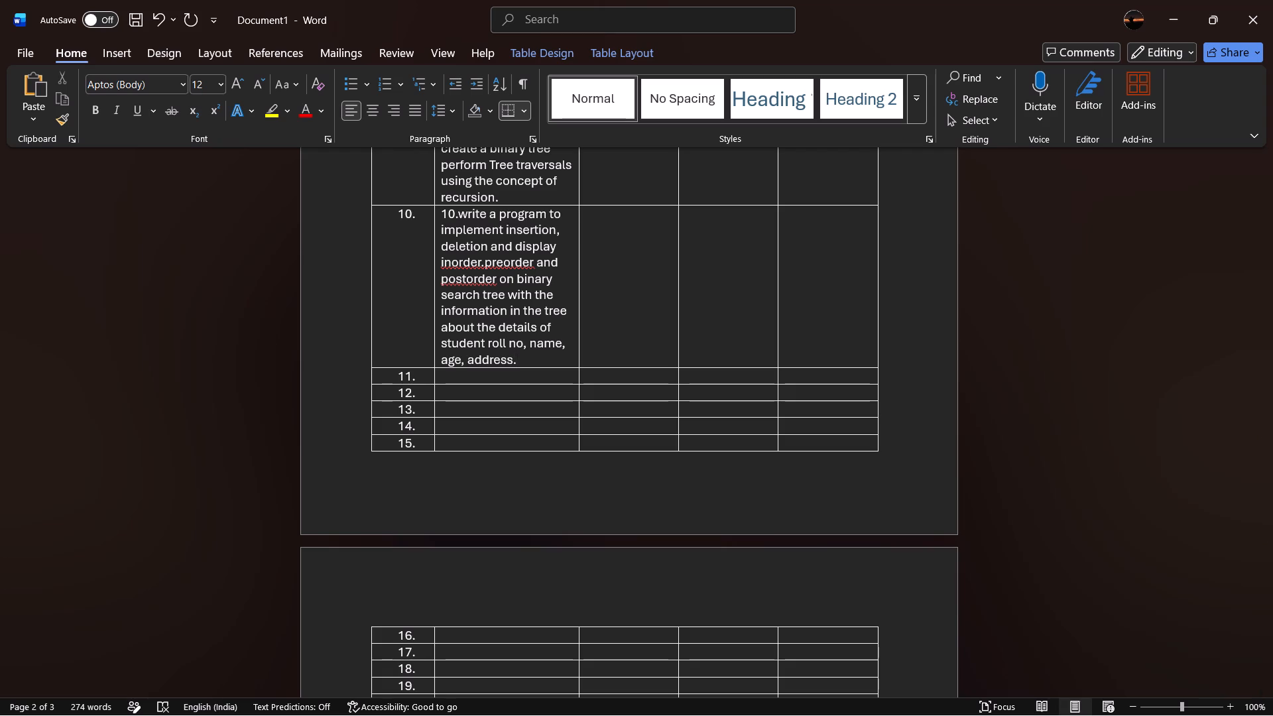
key(Down)
key(ctrl+v)
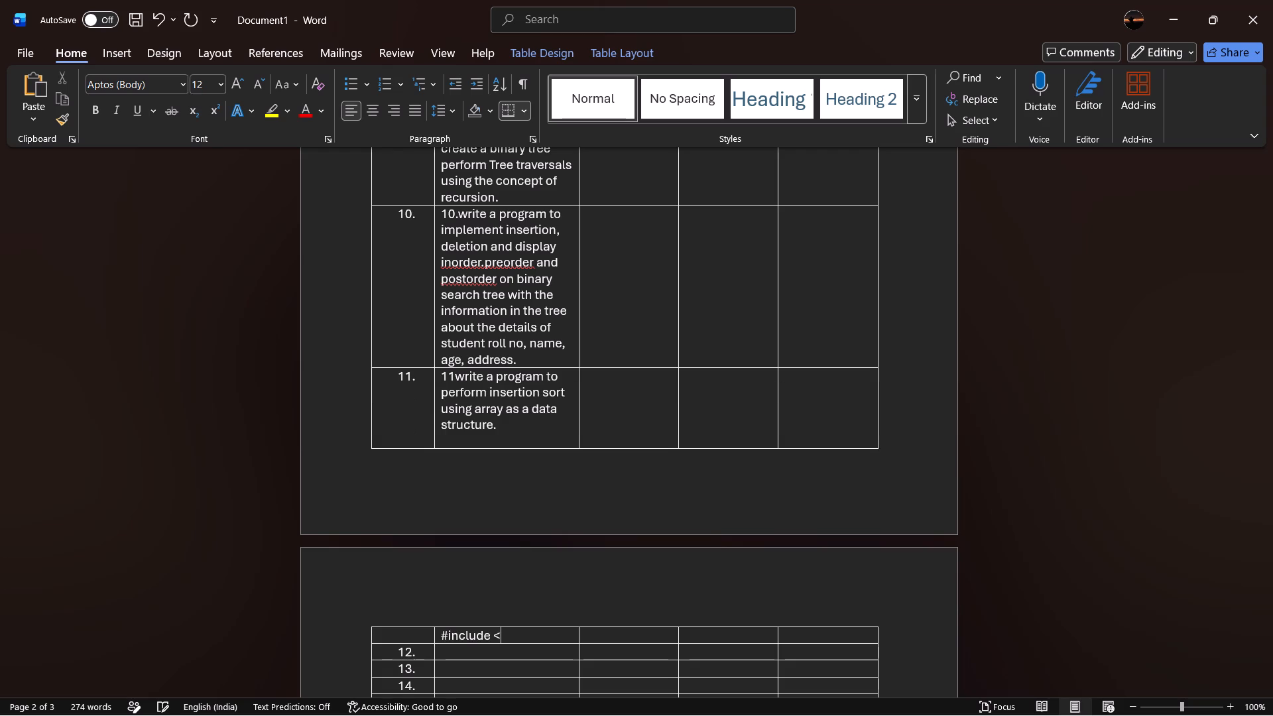
Delete the stray "#include <" text and the extra lines after the insertion sort exercise in row 11.
key(Left)
key(Left)
key(Left)
key(Left)
key(Left)
key(Left)
key(Left)
key(Left)
key(Left)
key(Left)
key(BackSpace)
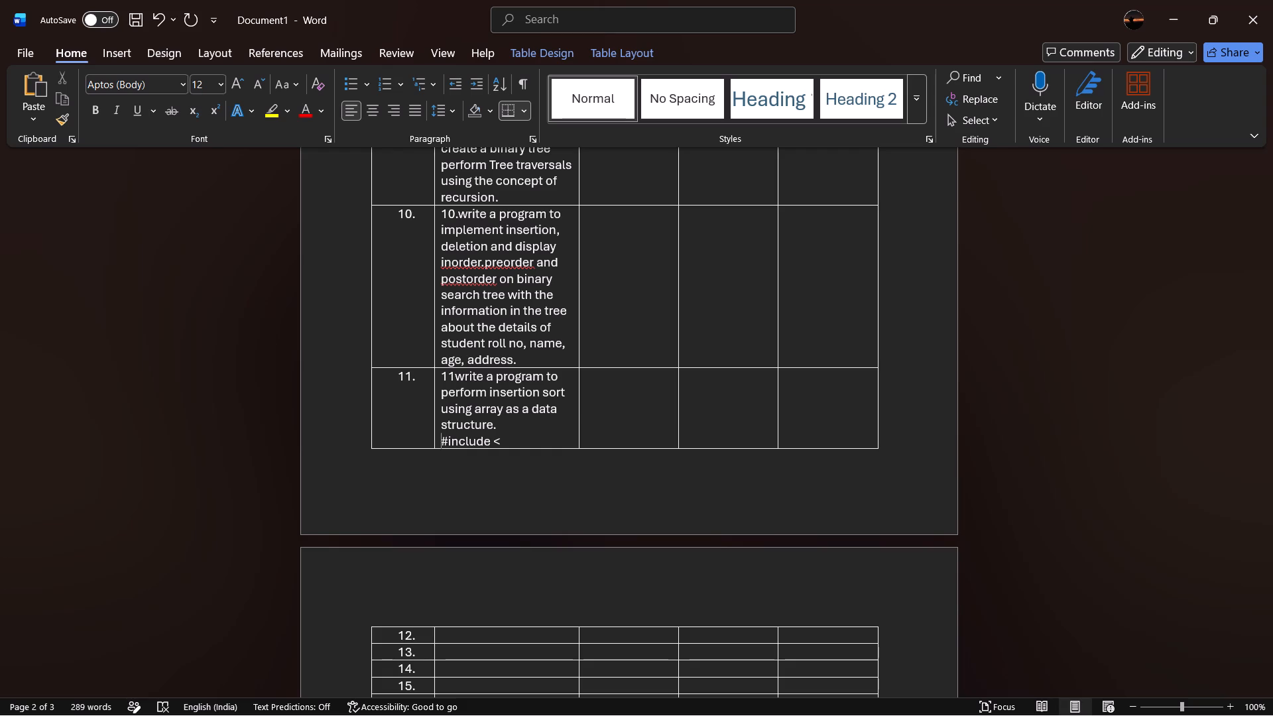
key(Right)
key(Right)
key(Right)
key(Right)
key(Right)
key(Right)
key(Right)
key(Right)
key(Right)
key(Right)
key(Right)
key(Down)
key(Up)
key(Left)
key(BackSpace)
key(BackSpace)
key(BackSpace)
key(BackSpace)
key(BackSpace)
key(BackSpace)
key(BackSpace)
key(BackSpace)
key(BackSpace)
key(BackSpace)
key(BackSpace)
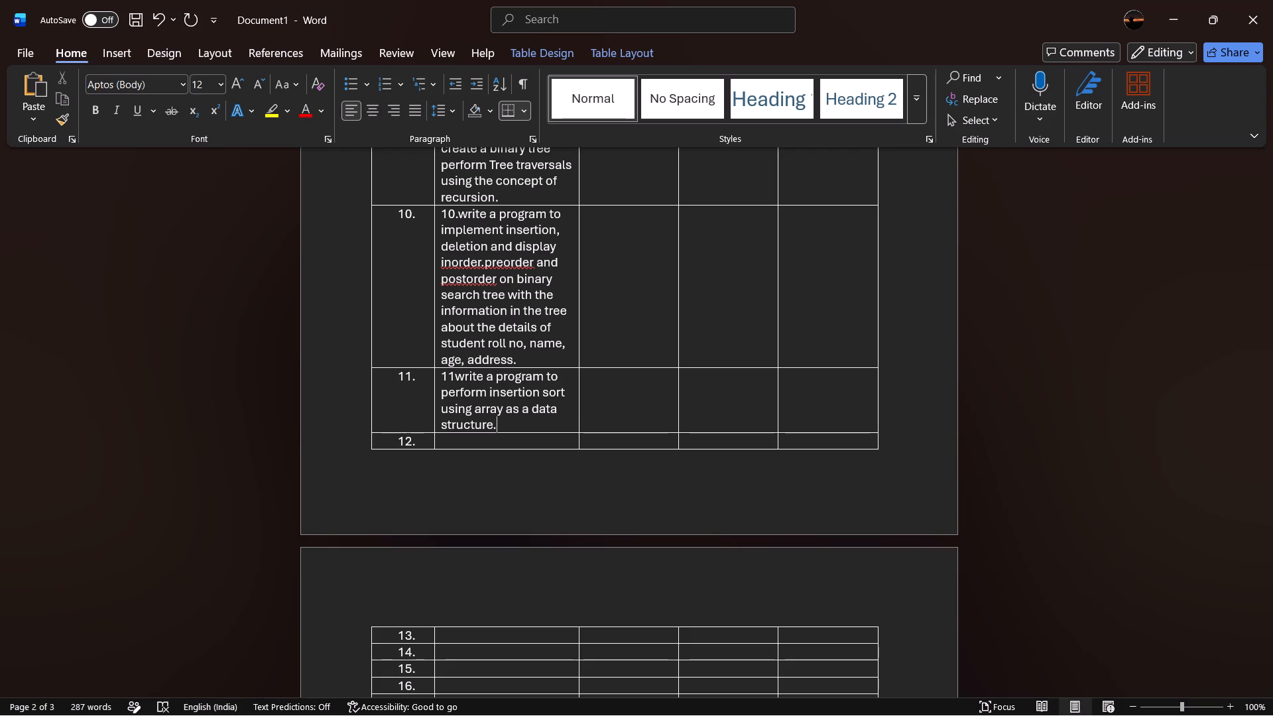
Paste "12. Write a program to perform Merge sort using array as a data structure." into the row 12 Title cell.
key(Down)
key(ctrl+v)
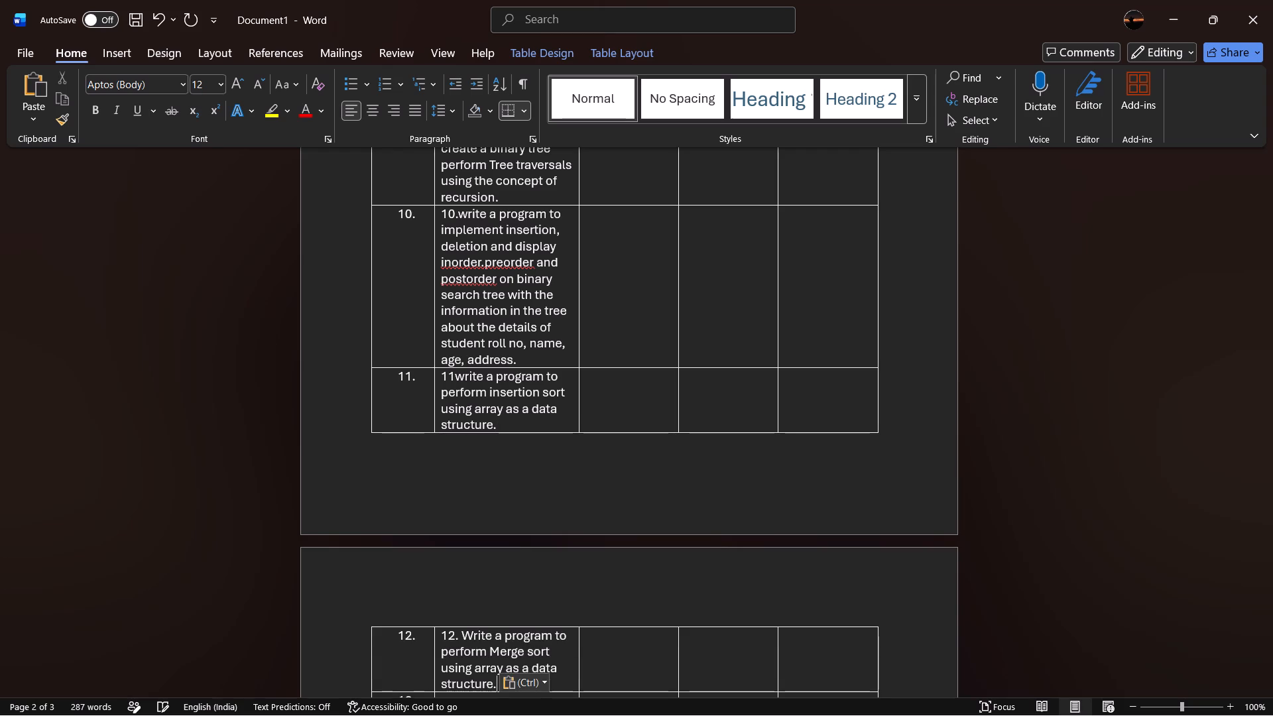
scroll(570, 443, down, 1)
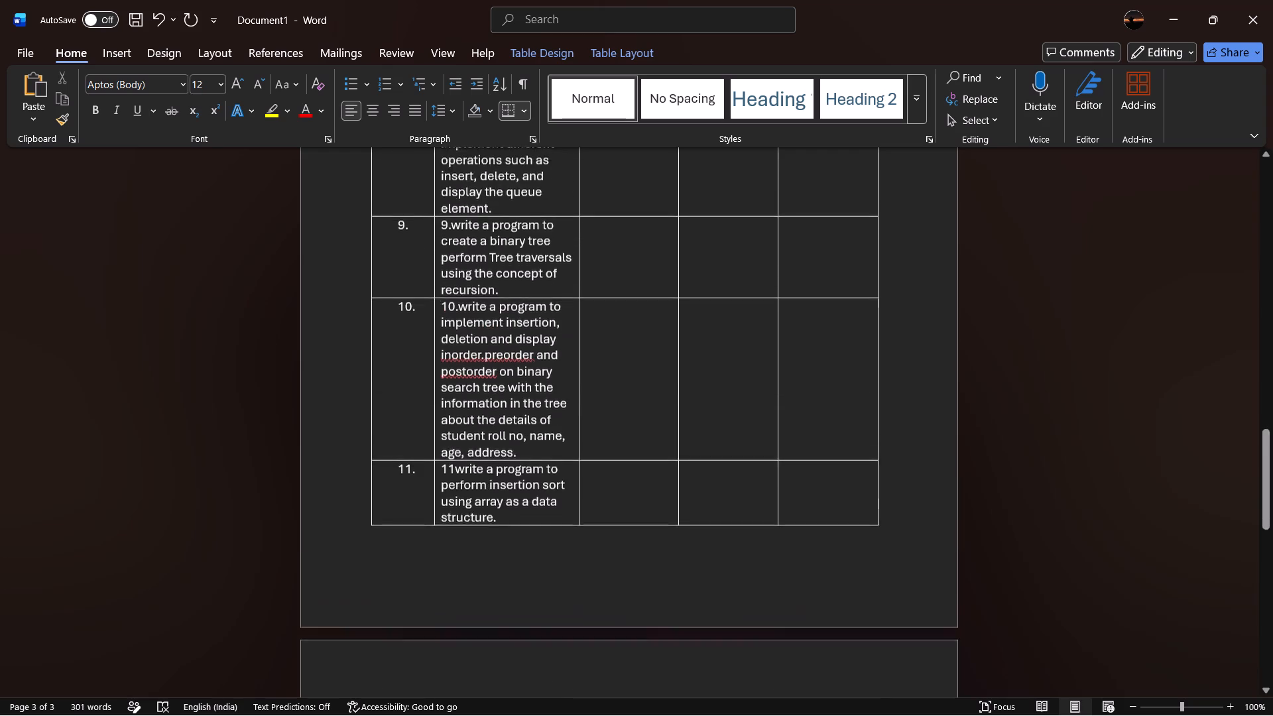
scroll(570, 443, down, 1)
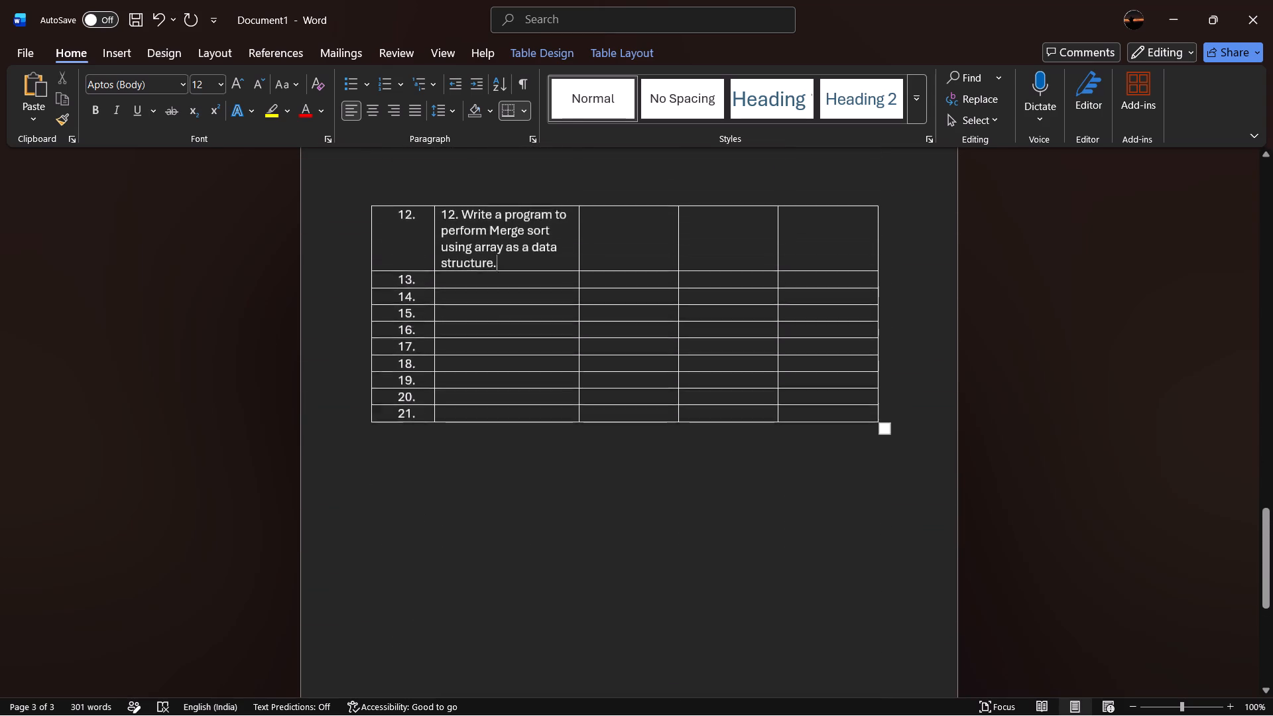
Paste "13.write a program to perform a quick sort using an array as a data structure." into the row 13 Title cell.
key(Down)
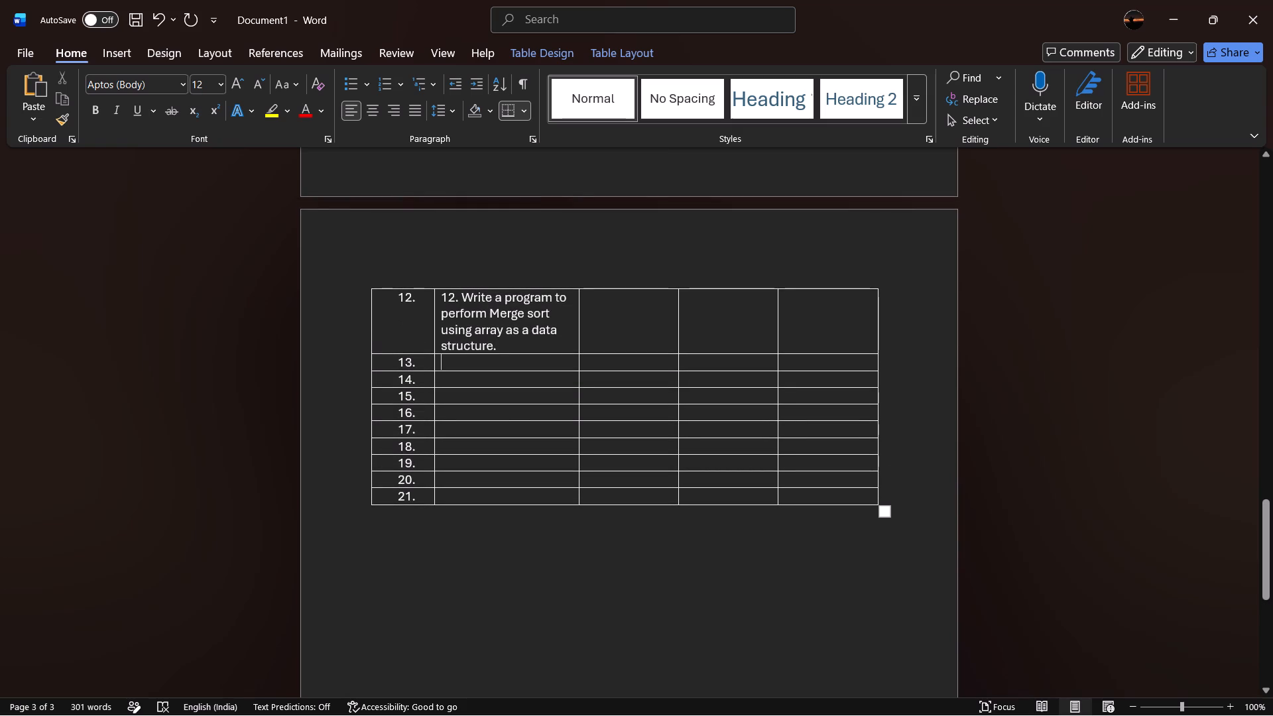
key(ctrl+v)
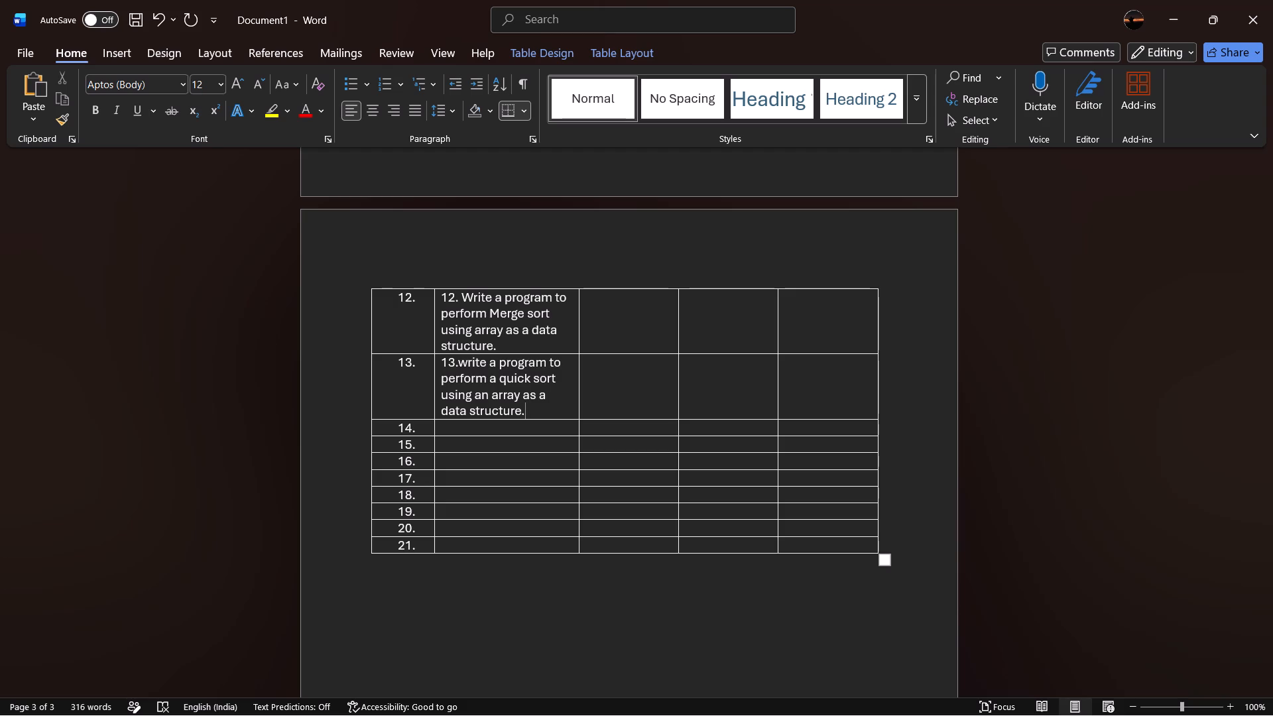
Paste "14. Write a program to perform bubble sort using array as a data structure" into the row 14 Title cell.
key(Down)
key(ctrl+v)
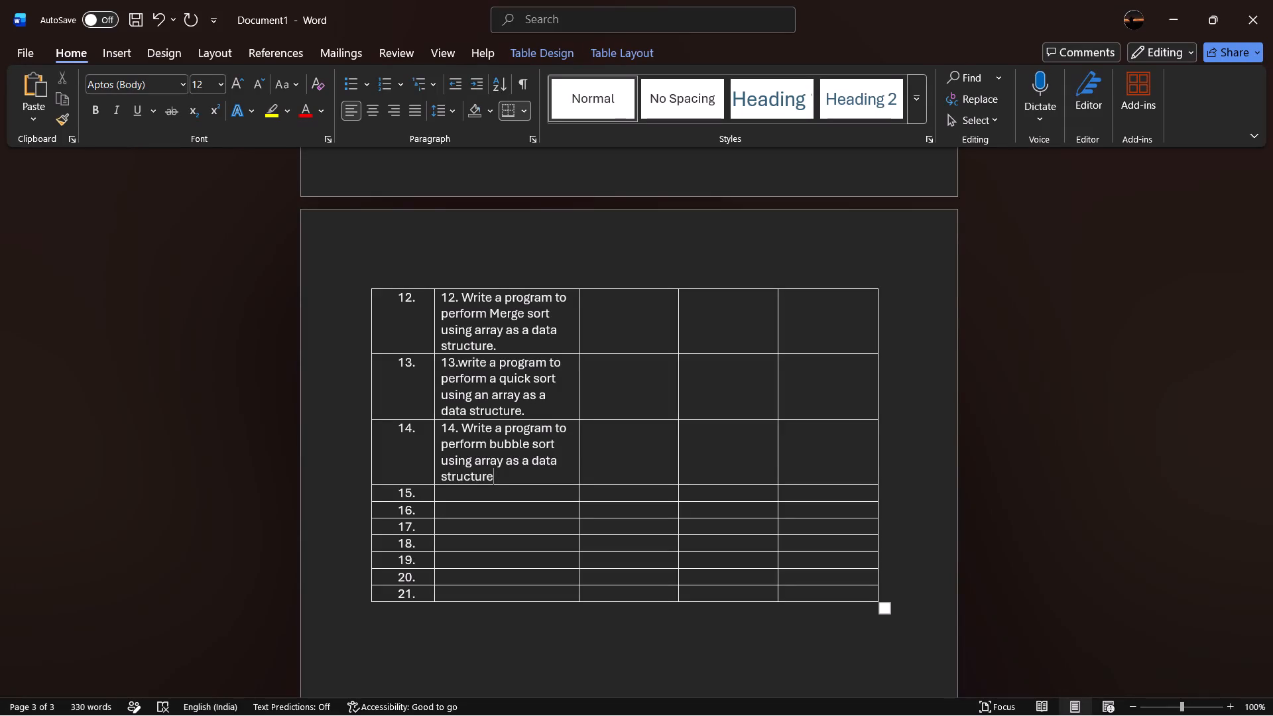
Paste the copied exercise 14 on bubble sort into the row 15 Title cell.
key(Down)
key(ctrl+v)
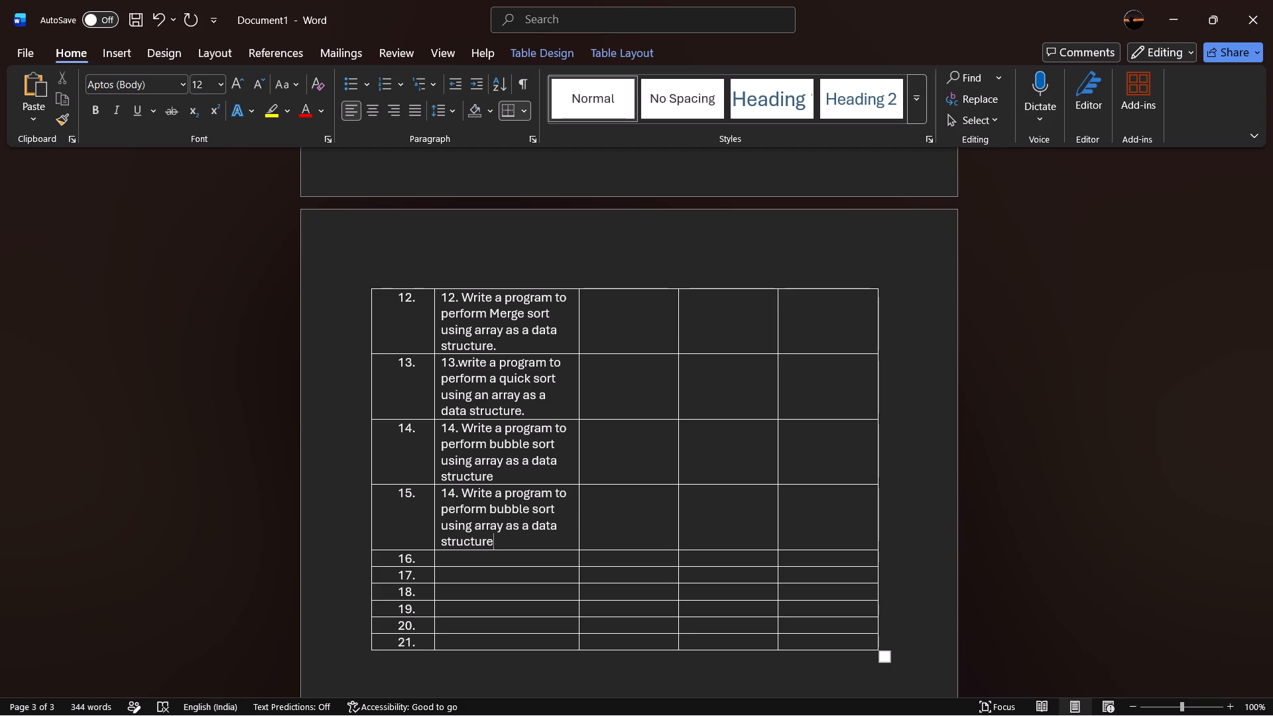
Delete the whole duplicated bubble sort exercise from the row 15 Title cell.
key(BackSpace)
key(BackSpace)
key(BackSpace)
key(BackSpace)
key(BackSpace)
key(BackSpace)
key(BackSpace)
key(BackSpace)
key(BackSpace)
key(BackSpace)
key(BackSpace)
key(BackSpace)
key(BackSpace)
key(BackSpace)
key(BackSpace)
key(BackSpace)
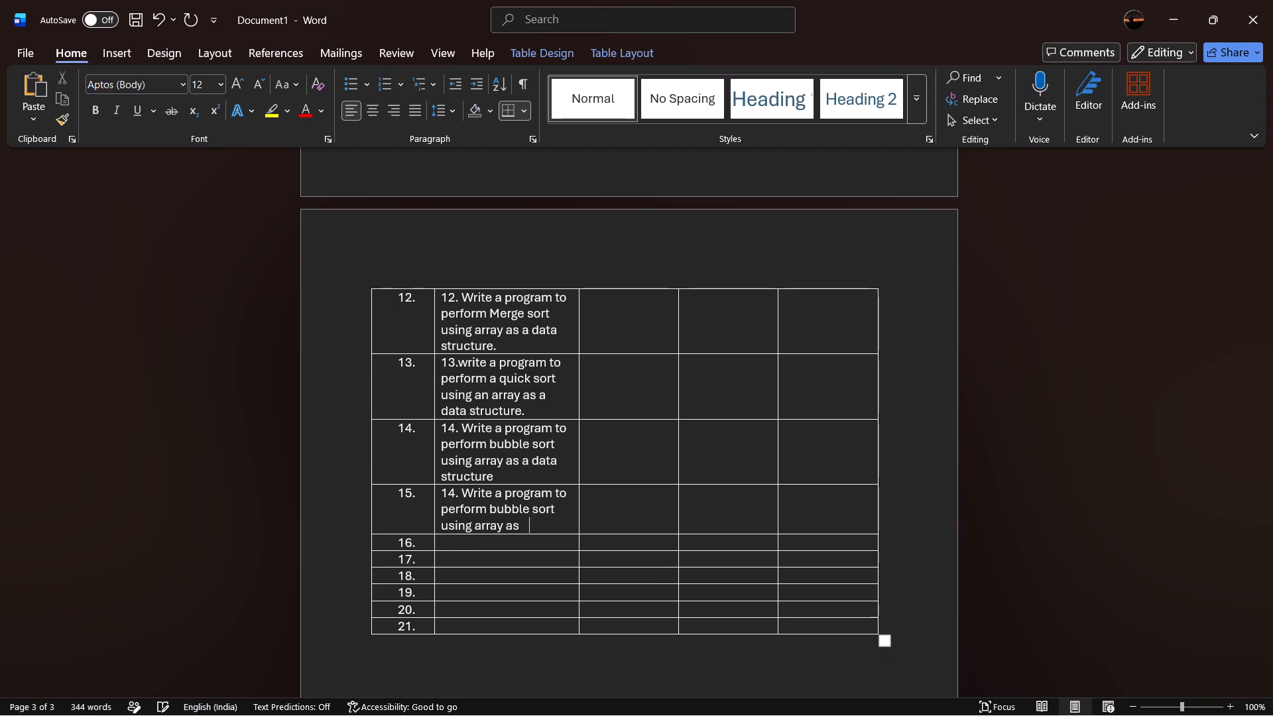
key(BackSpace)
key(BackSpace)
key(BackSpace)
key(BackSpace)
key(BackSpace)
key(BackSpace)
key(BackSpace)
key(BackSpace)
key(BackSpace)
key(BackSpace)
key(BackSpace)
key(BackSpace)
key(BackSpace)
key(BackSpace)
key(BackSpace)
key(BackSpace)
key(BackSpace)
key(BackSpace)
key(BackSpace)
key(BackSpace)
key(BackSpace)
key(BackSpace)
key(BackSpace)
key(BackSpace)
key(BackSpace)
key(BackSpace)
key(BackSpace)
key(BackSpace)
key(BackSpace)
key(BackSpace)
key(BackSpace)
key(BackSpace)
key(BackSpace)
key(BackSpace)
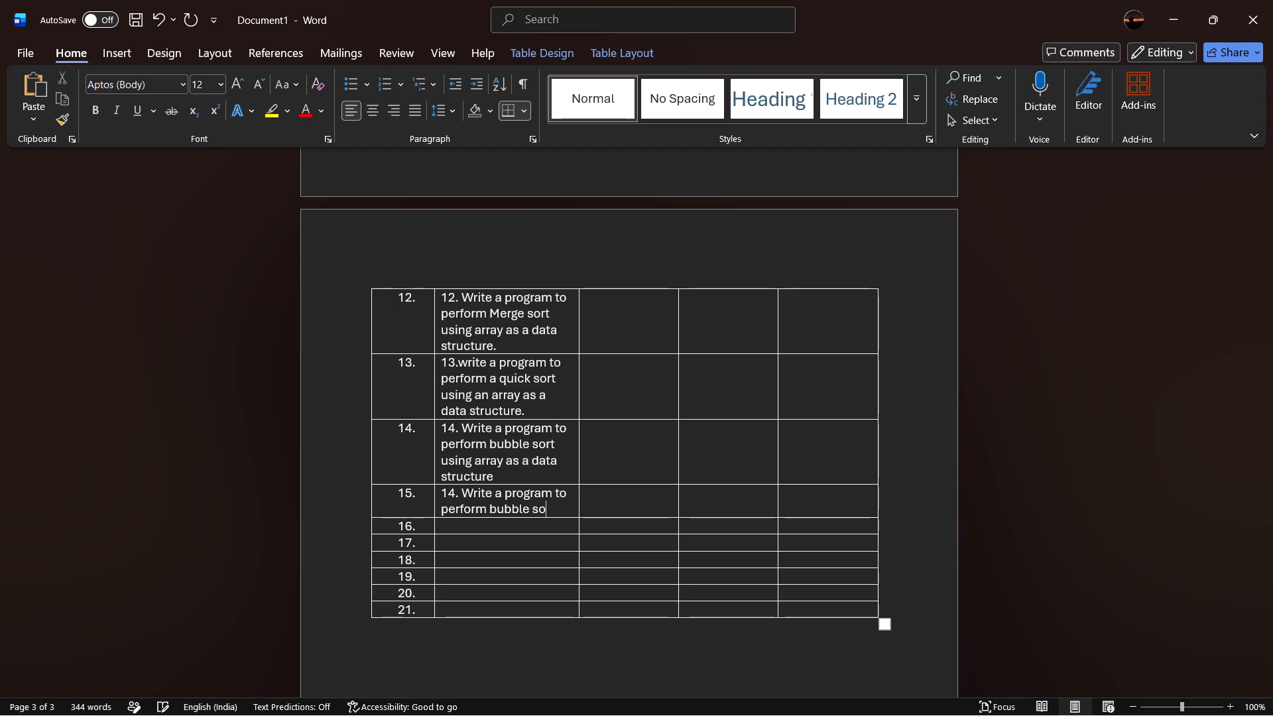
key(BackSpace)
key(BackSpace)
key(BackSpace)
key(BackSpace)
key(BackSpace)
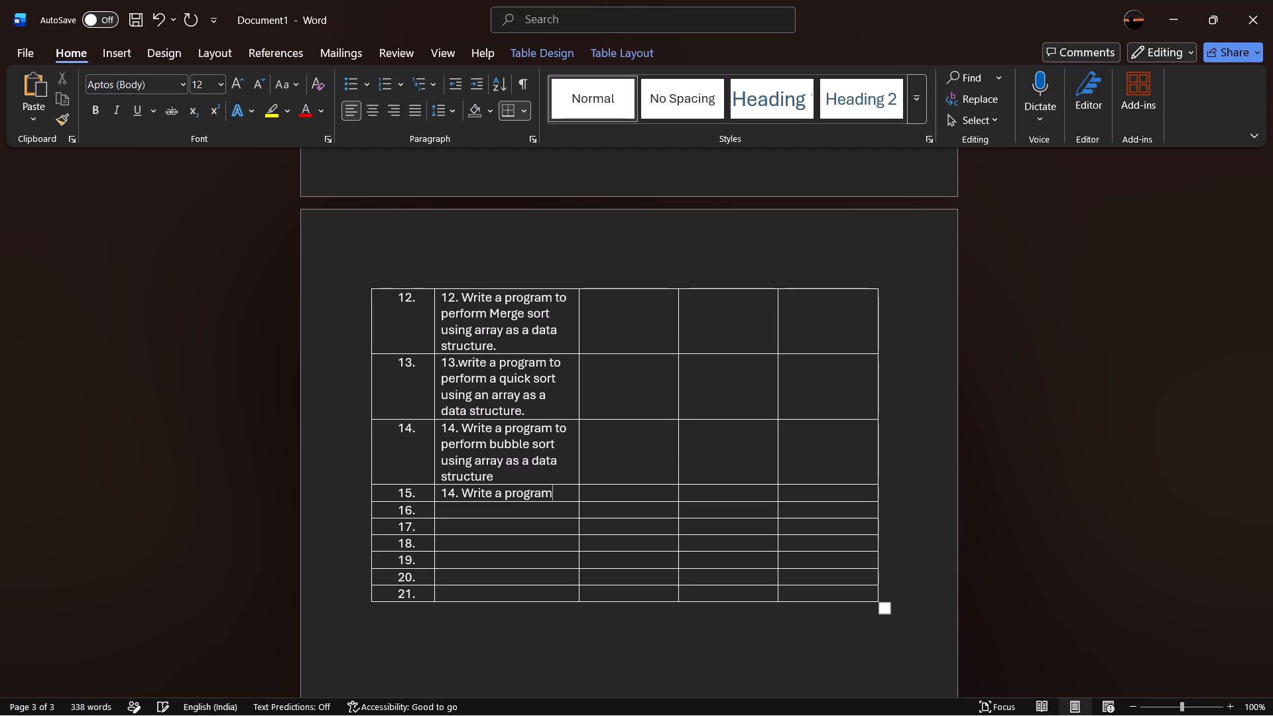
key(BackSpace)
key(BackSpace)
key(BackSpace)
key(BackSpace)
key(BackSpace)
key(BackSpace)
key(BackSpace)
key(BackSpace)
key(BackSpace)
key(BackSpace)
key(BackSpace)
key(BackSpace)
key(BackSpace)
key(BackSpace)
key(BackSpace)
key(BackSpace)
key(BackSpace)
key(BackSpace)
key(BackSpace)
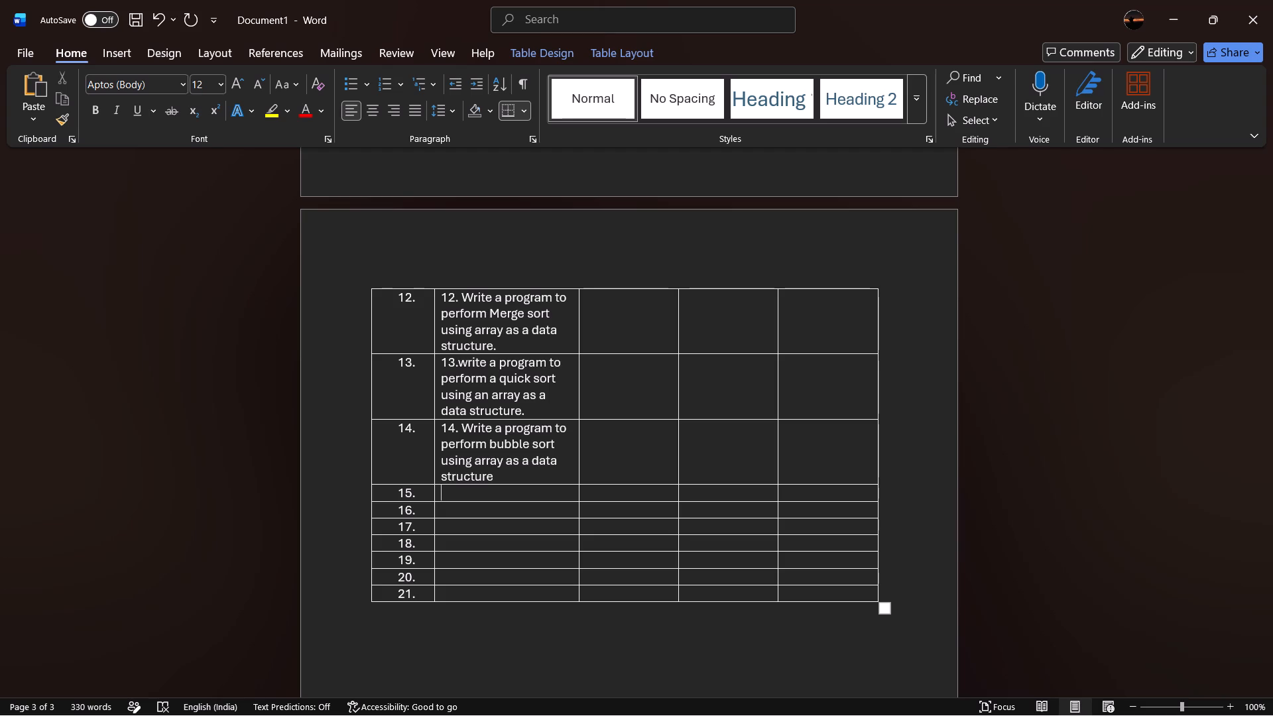
Paste the copied exercise 15 on radix sort into the row 15 Title cell and remove its trailing "#include <" text and extra lines.
key(ctrl+v)
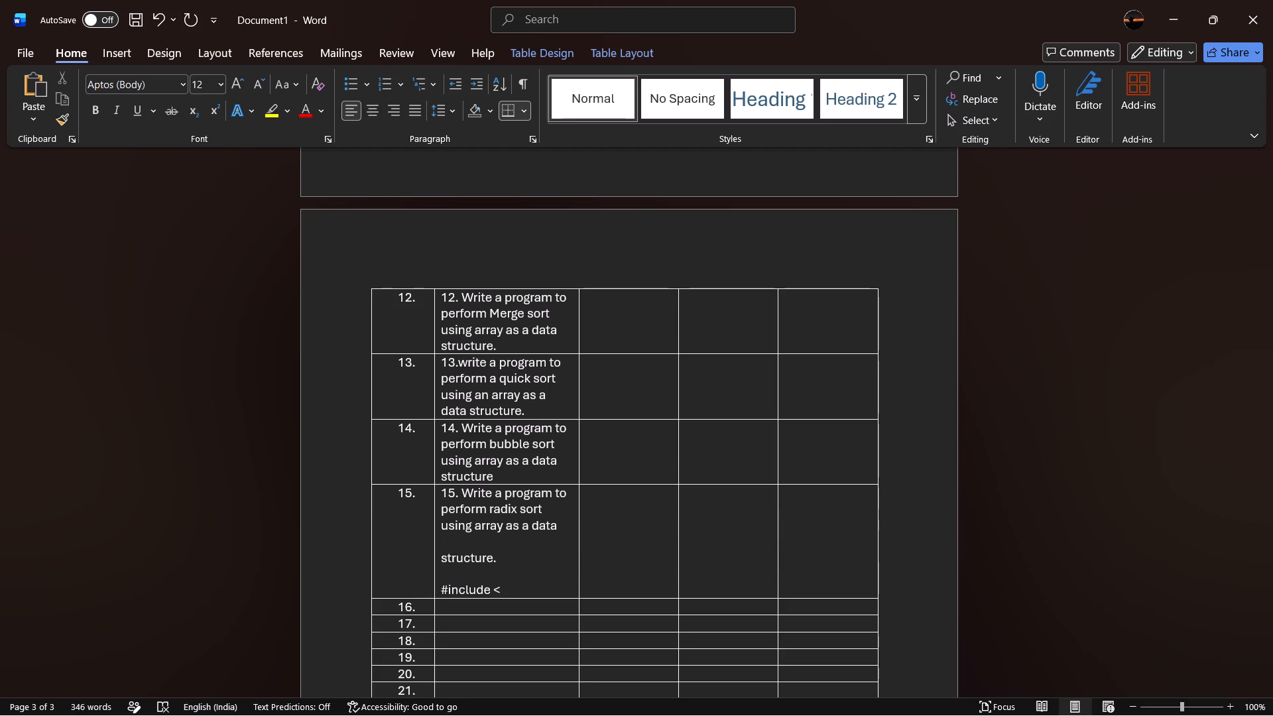
key(BackSpace)
key(BackSpace)
key(BackSpace)
key(BackSpace)
key(BackSpace)
key(BackSpace)
key(BackSpace)
key(BackSpace)
key(BackSpace)
key(BackSpace)
key(BackSpace)
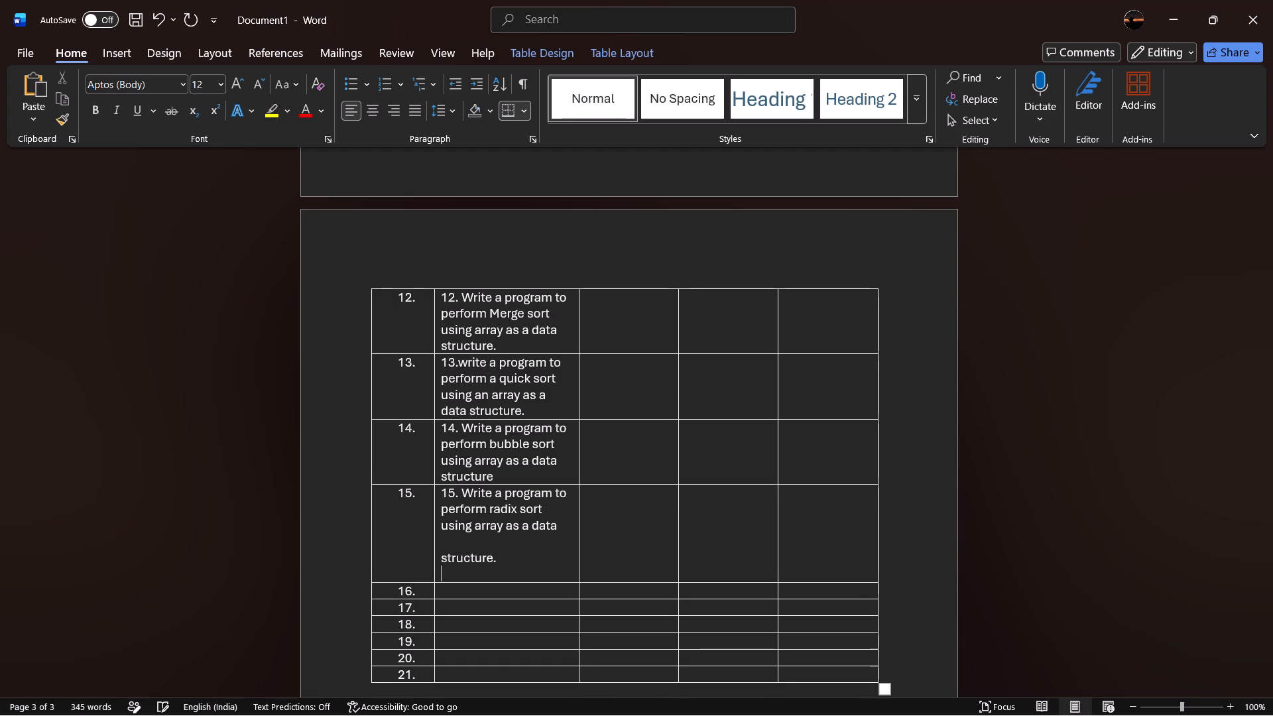
key(BackSpace)
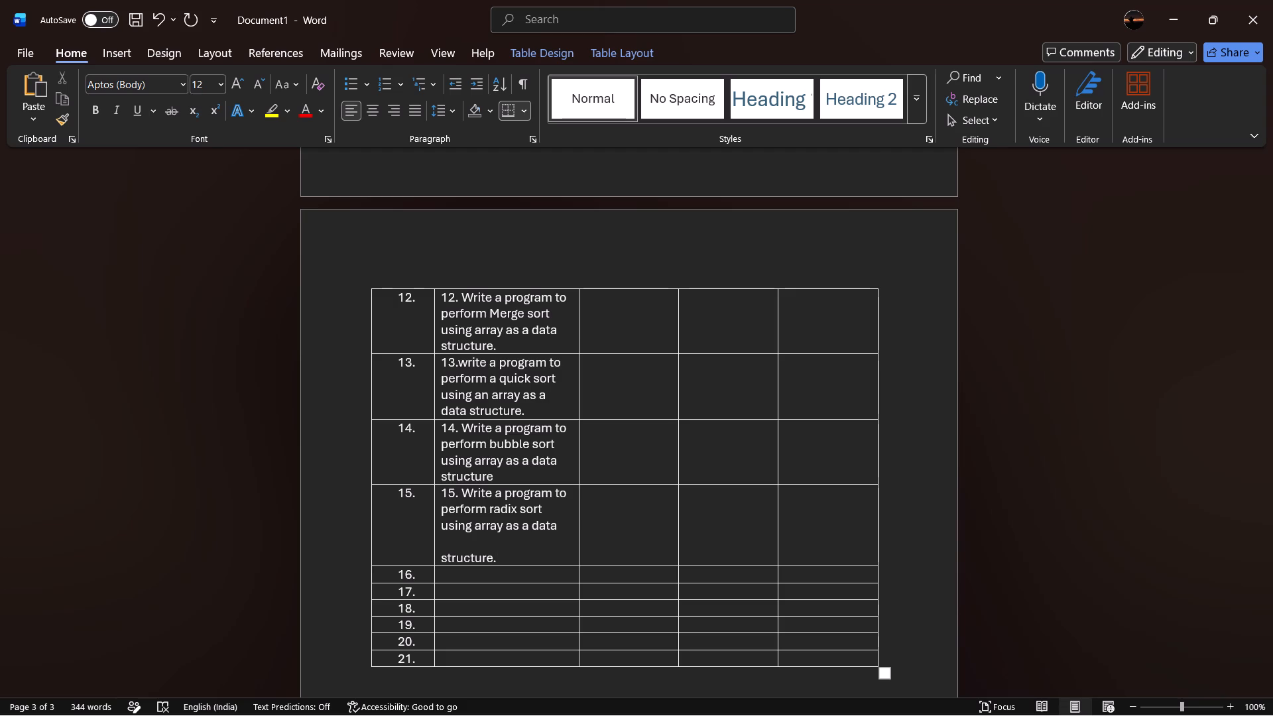
Paste the copied exercise 16 on shell sort into the row 16 Title cell and remove the blank line before "data structure.".
key(Down)
key(ctrl+v)
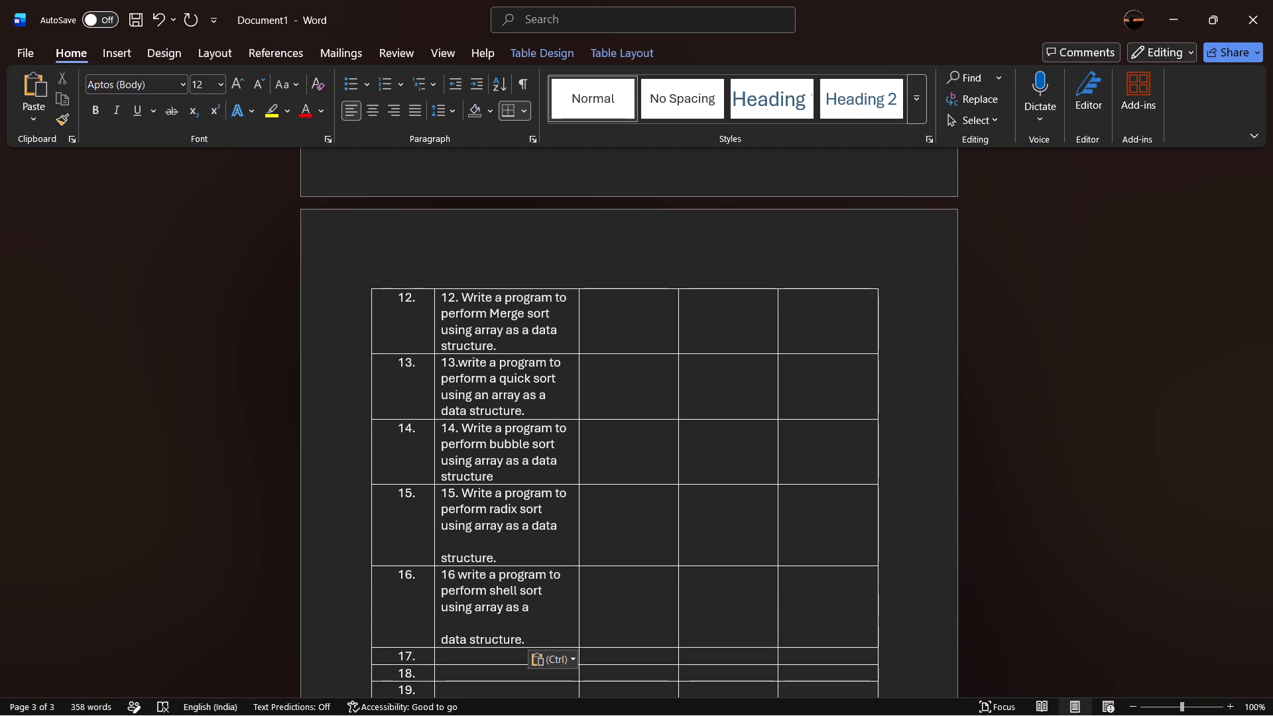
key(Left)
key(Left)
key(Left)
key(Left)
key(Left)
key(Left)
key(Left)
key(Left)
key(Left)
key(Left)
key(Left)
key(Left)
key(Left)
key(Left)
key(Left)
key(BackSpace)
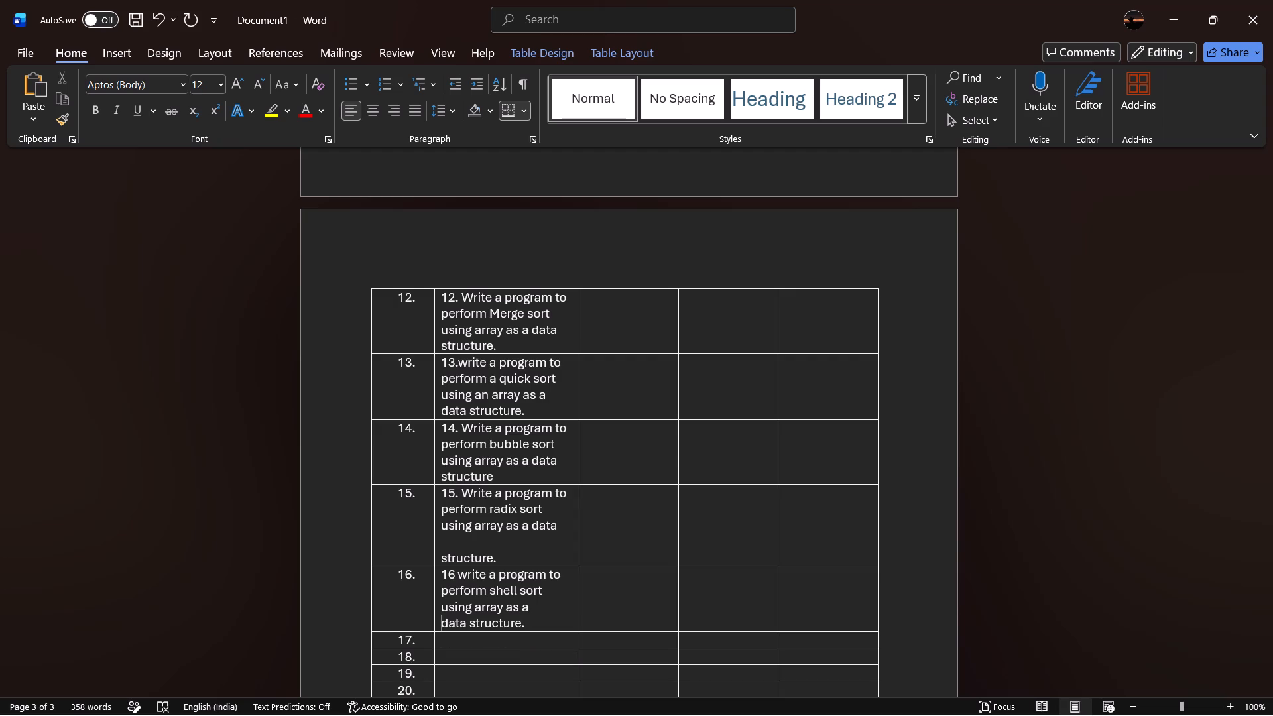
Paste the copied exercise 17 on selection sort into the row 17 Title cell and remove the blank line before "data structure".
key(Right)
key(Right)
key(Right)
key(Right)
key(Right)
key(Right)
key(Down)
key(ctrl+v)
key(Left)
key(Left)
key(Left)
key(Left)
key(Left)
key(Left)
key(Left)
key(Left)
key(Left)
key(Left)
key(Left)
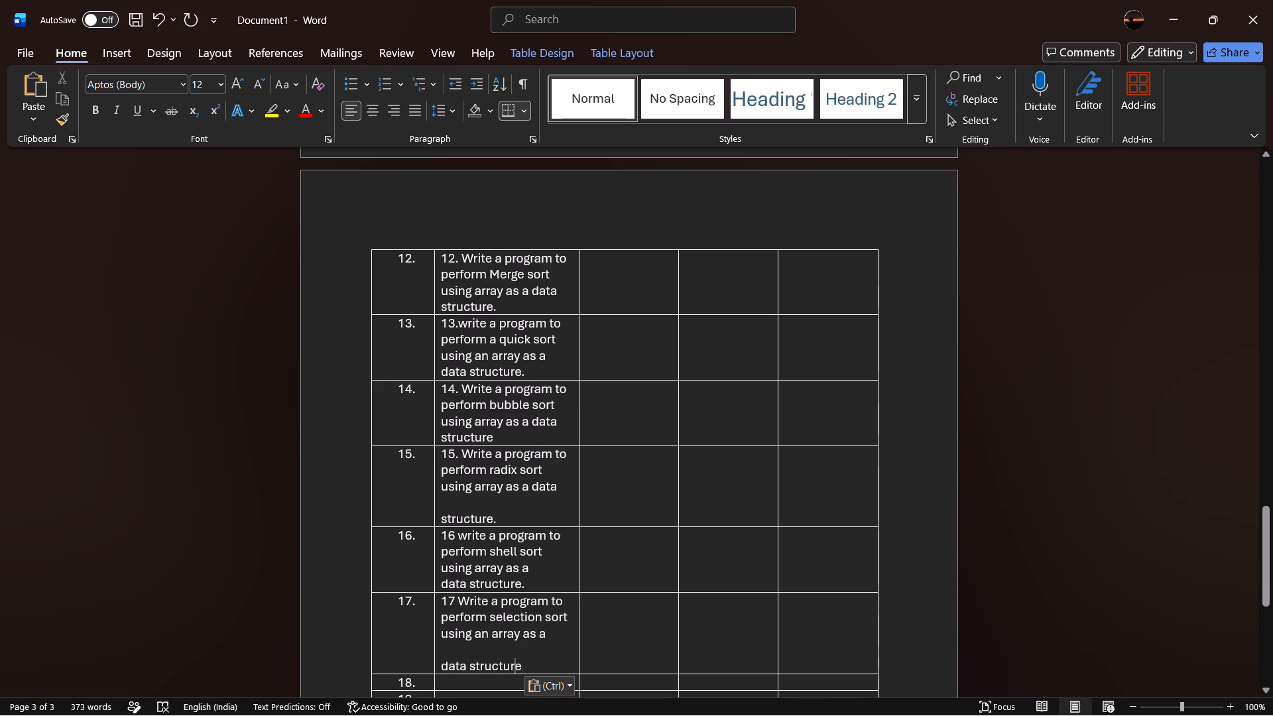
key(Left)
key(Left)
key(Left)
key(BackSpace)
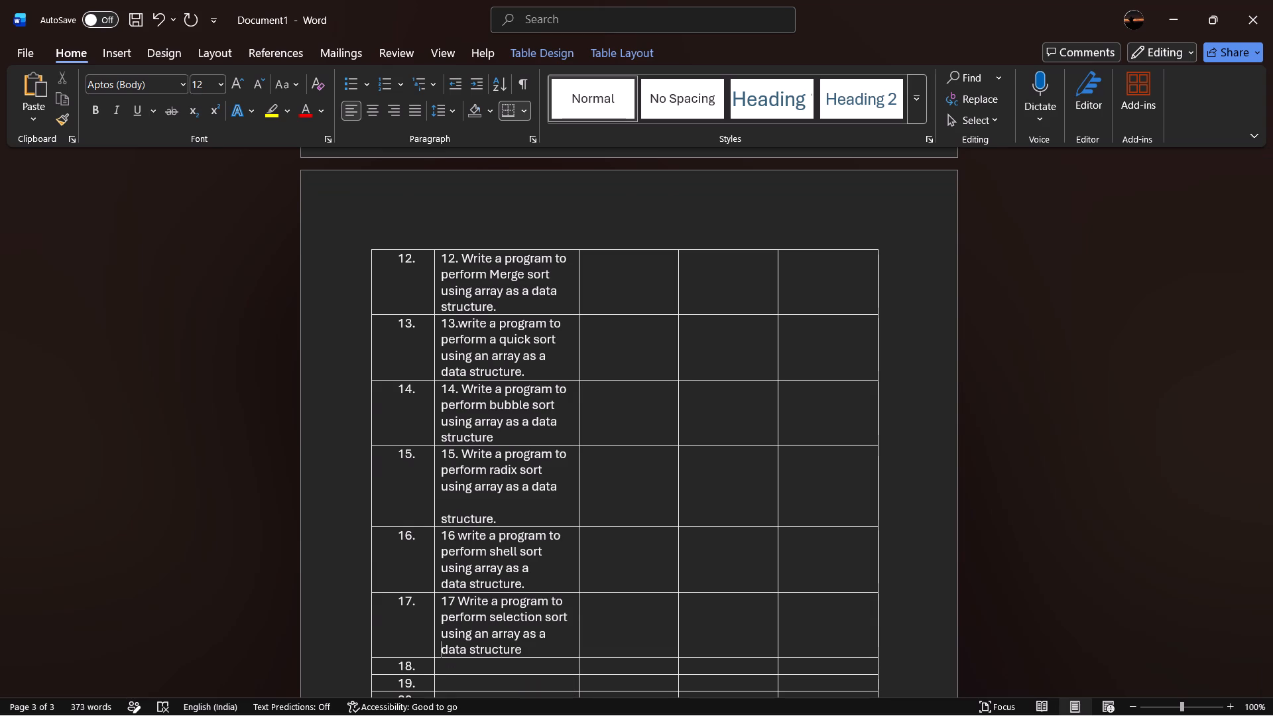
Paste "18.write a program to perform heap sort using array as data structure." into the row 18 Title cell.
key(Down)
scroll(570, 434, down, 1)
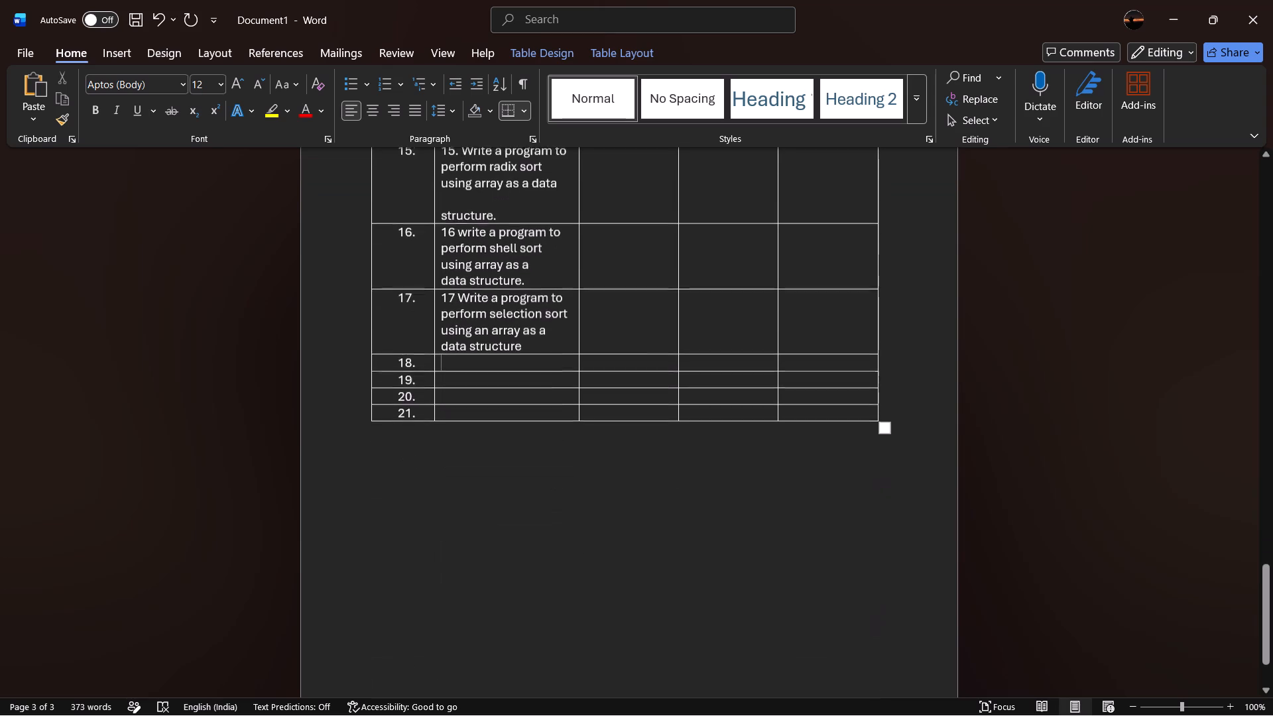
scroll(570, 434, down, 1)
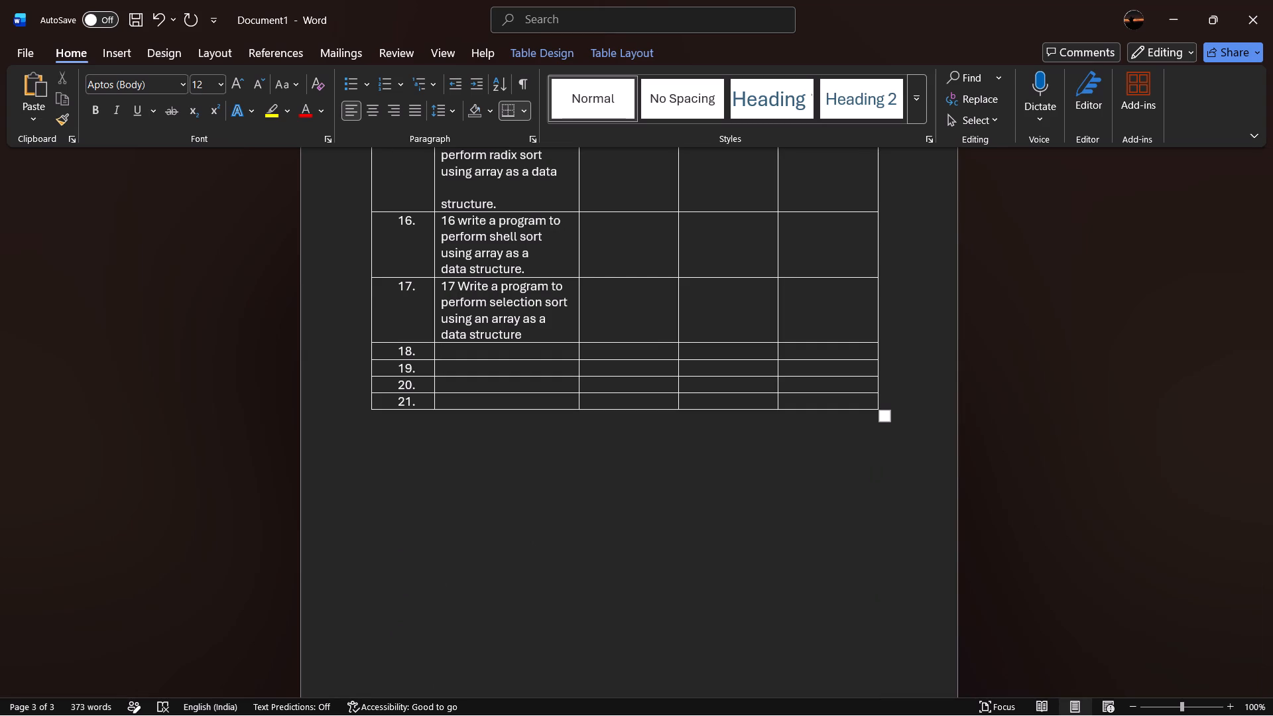
key(ctrl+v)
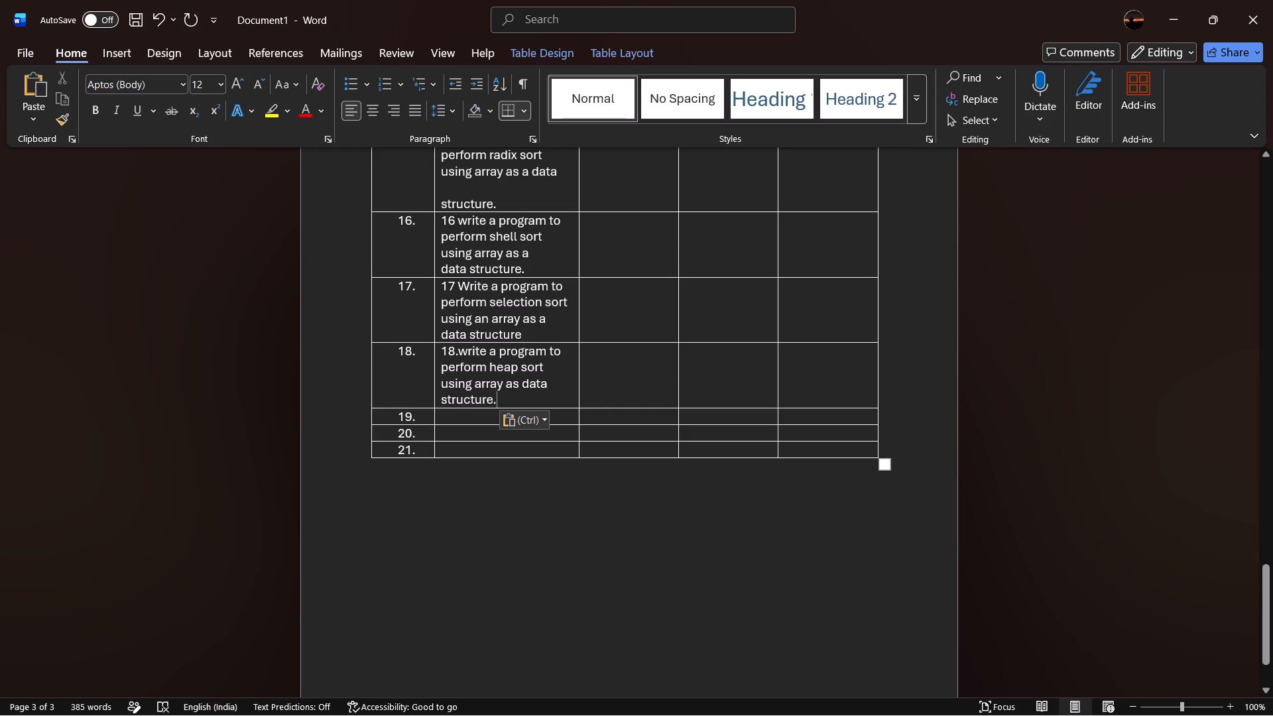
Delete the empty table rows 19 to 21 entirely.
drag(420, 418, 818, 473)
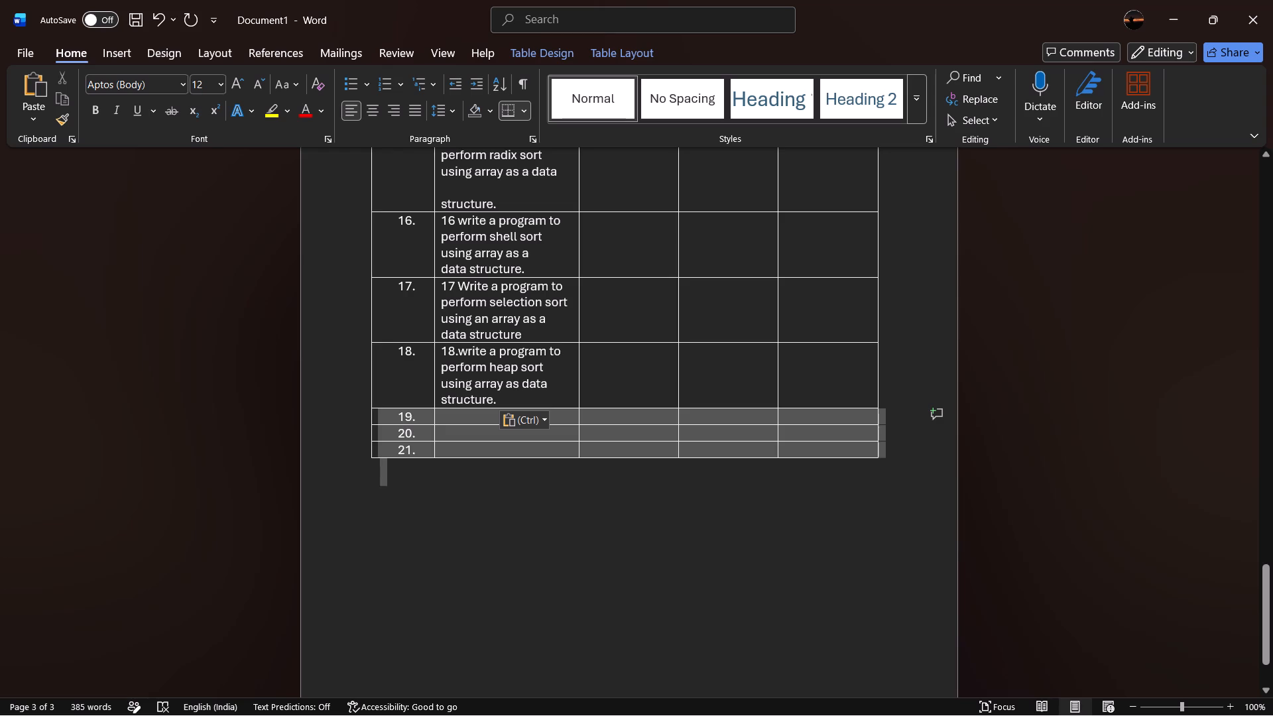
drag(818, 473, 821, 448)
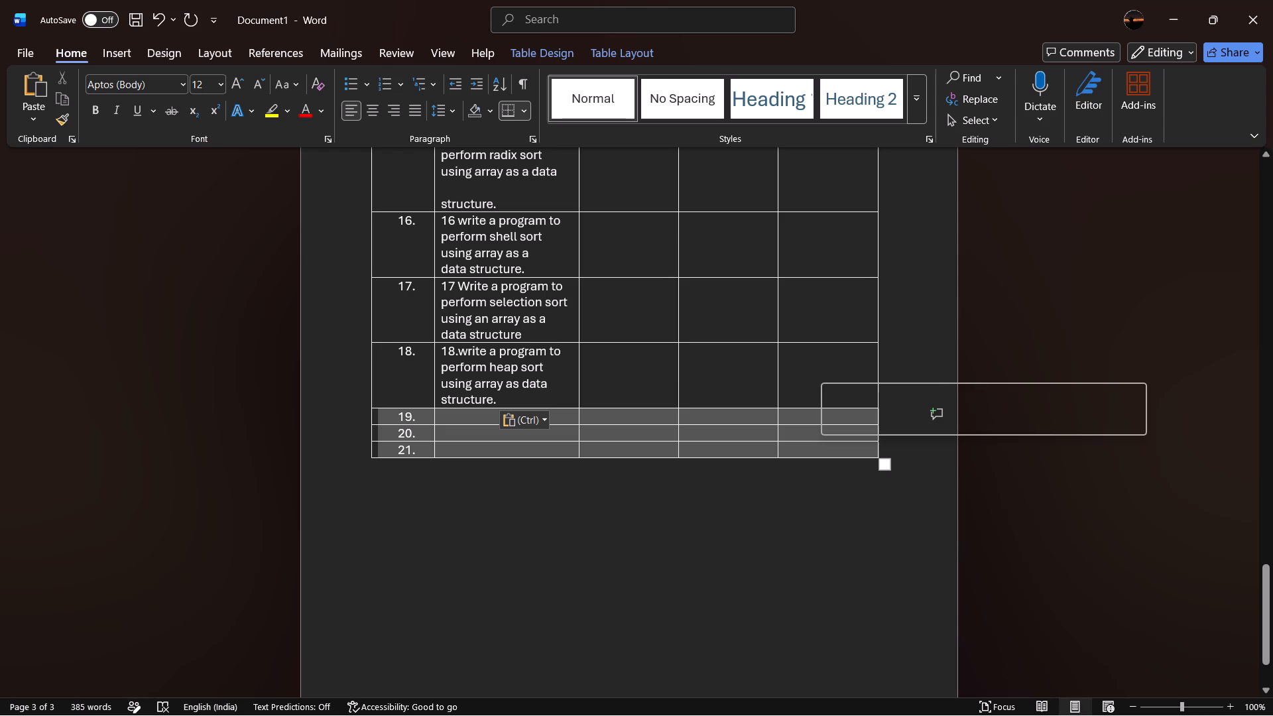
right_click(764, 427)
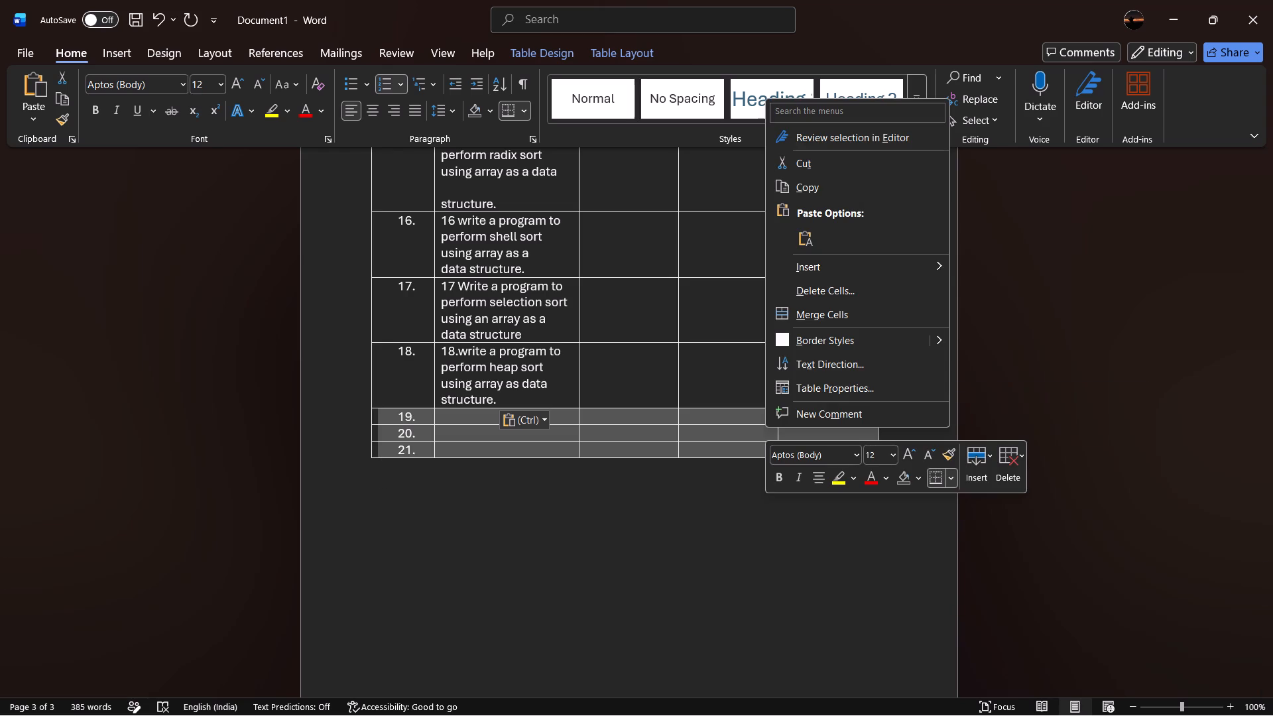
click(853, 290)
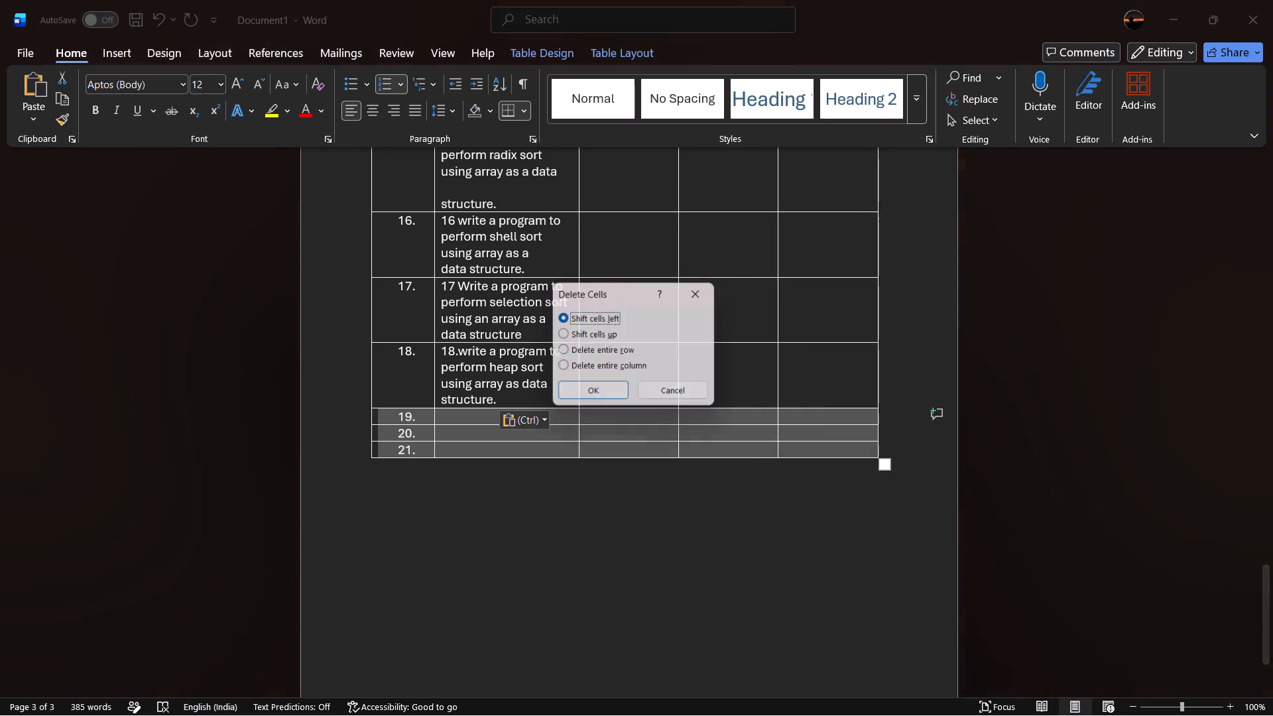
click(627, 367)
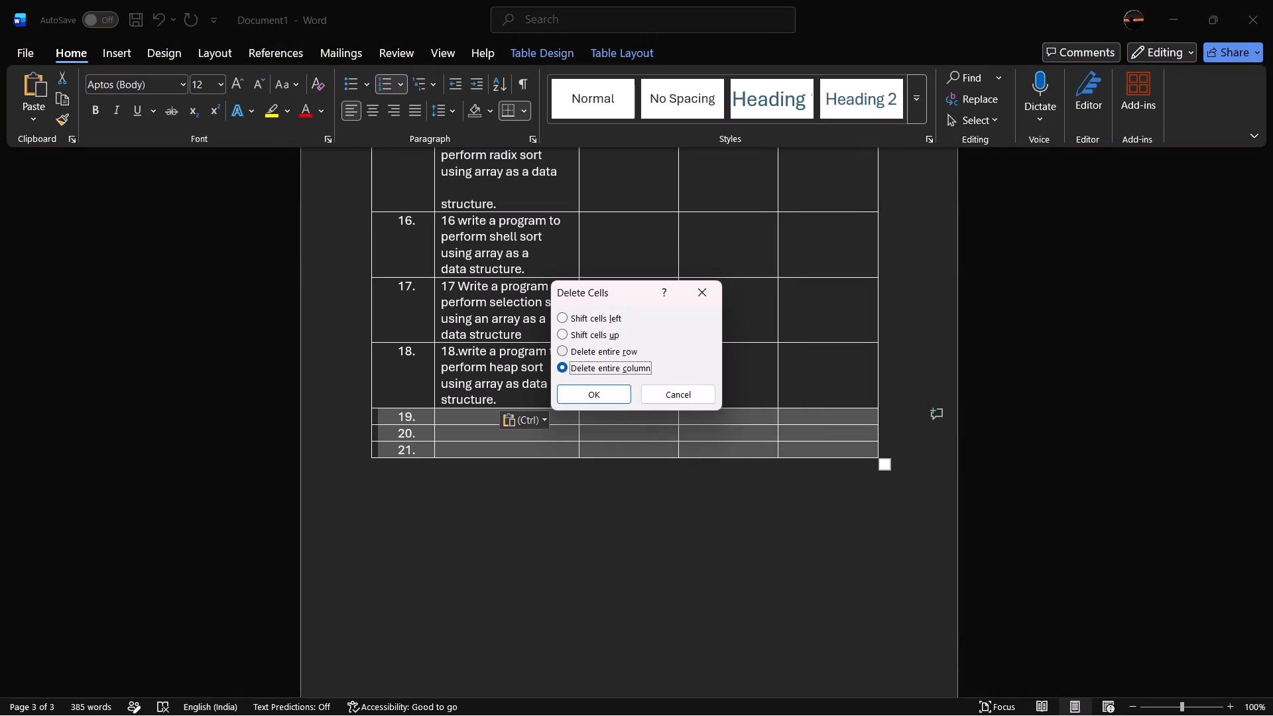
click(603, 355)
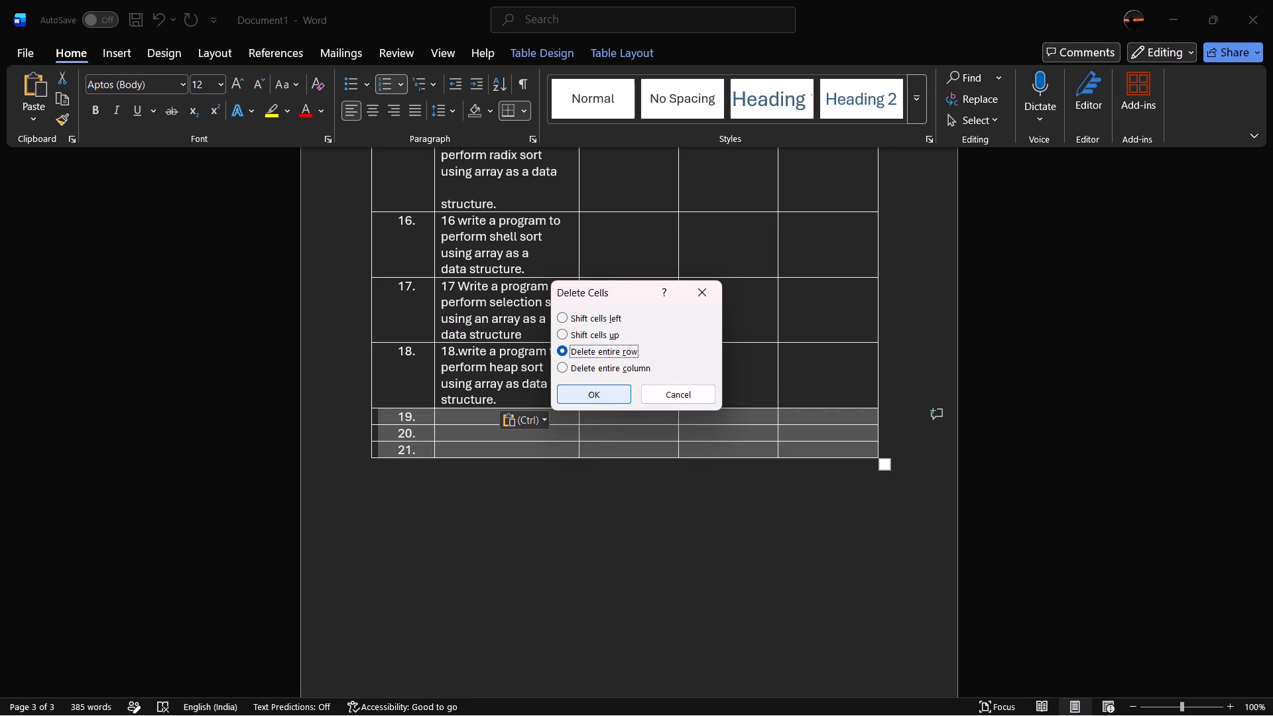
click(605, 398)
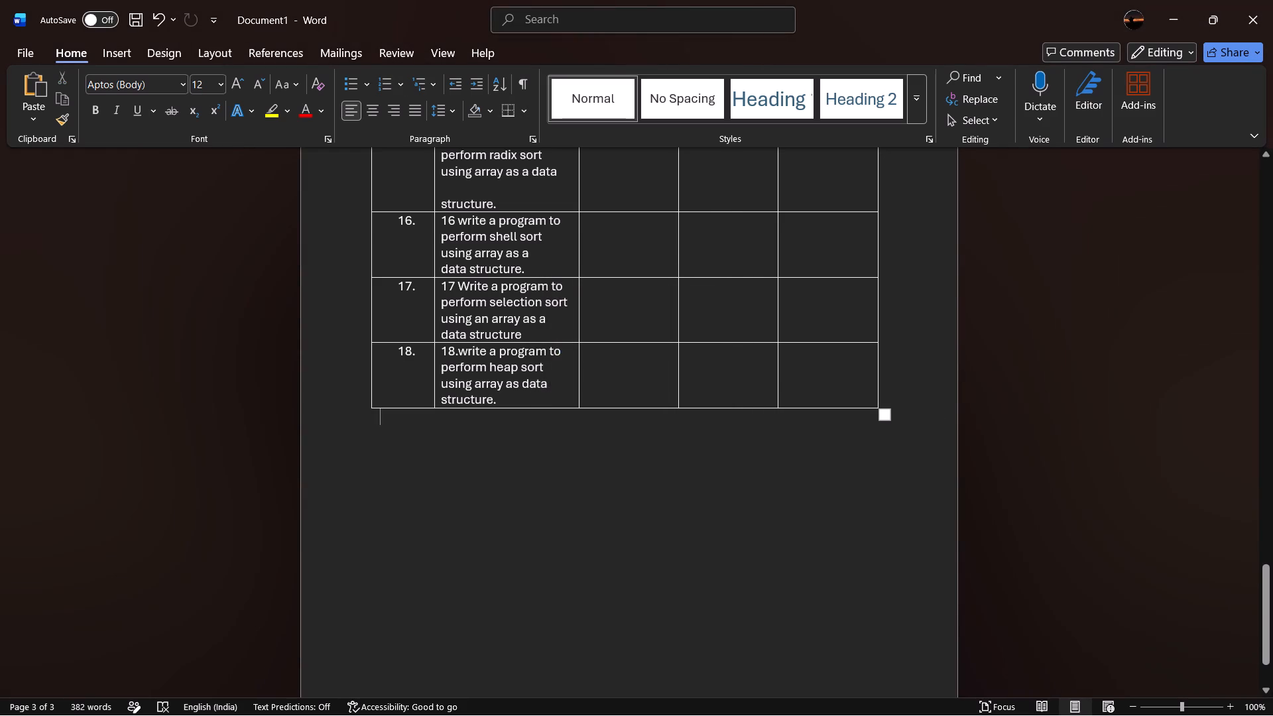
Widen the Title column by moving its border with the Date column, making the Date column narrower.
scroll(869, 373, up, 14)
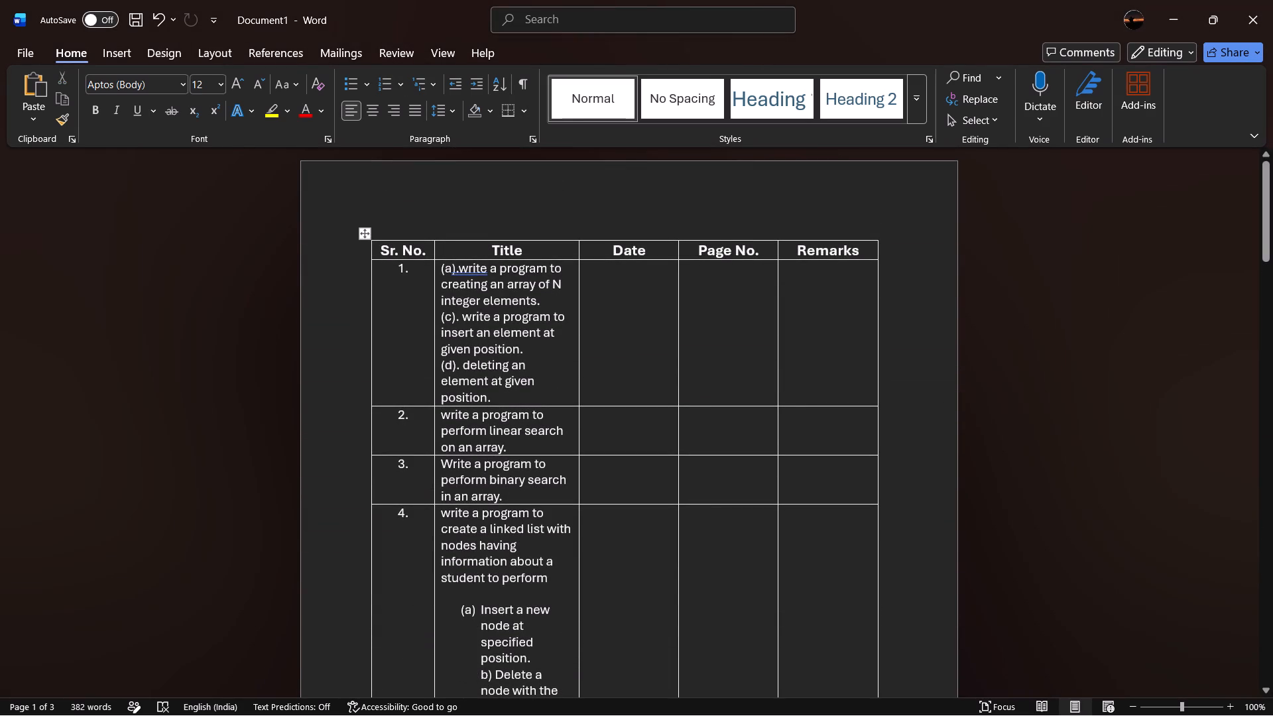
drag(577, 427, 587, 428)
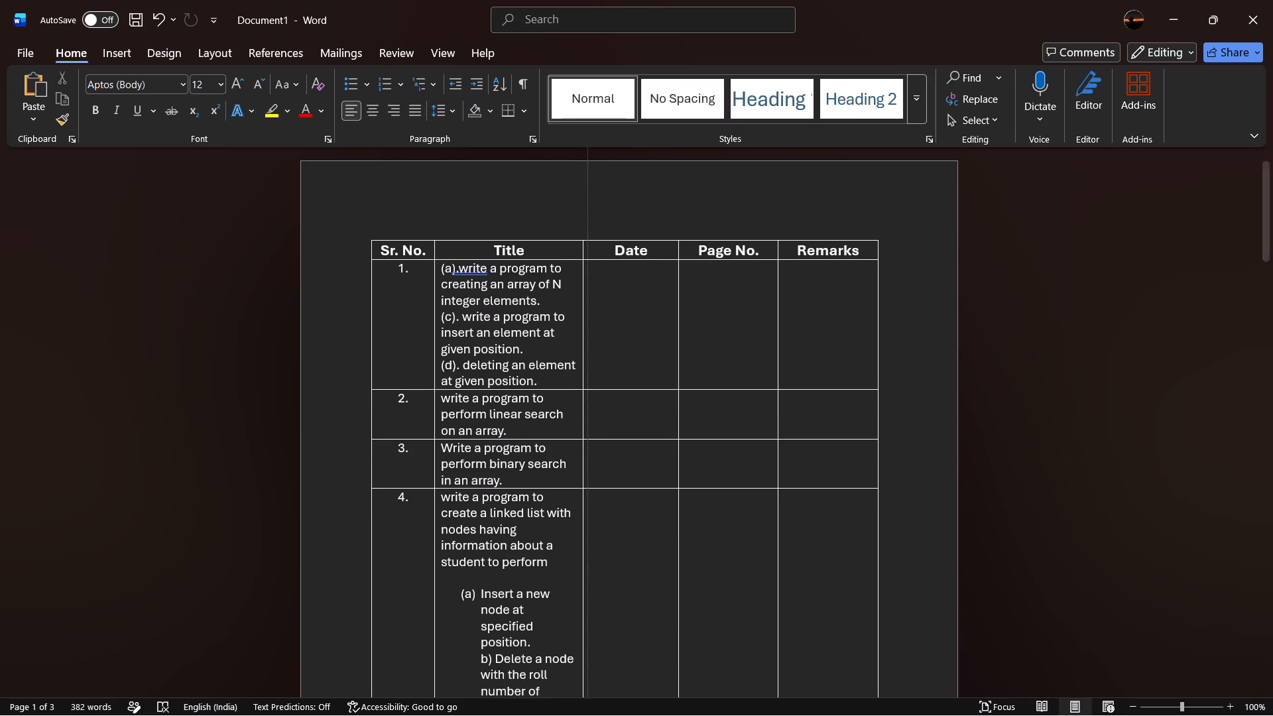
drag(587, 428, 607, 428)
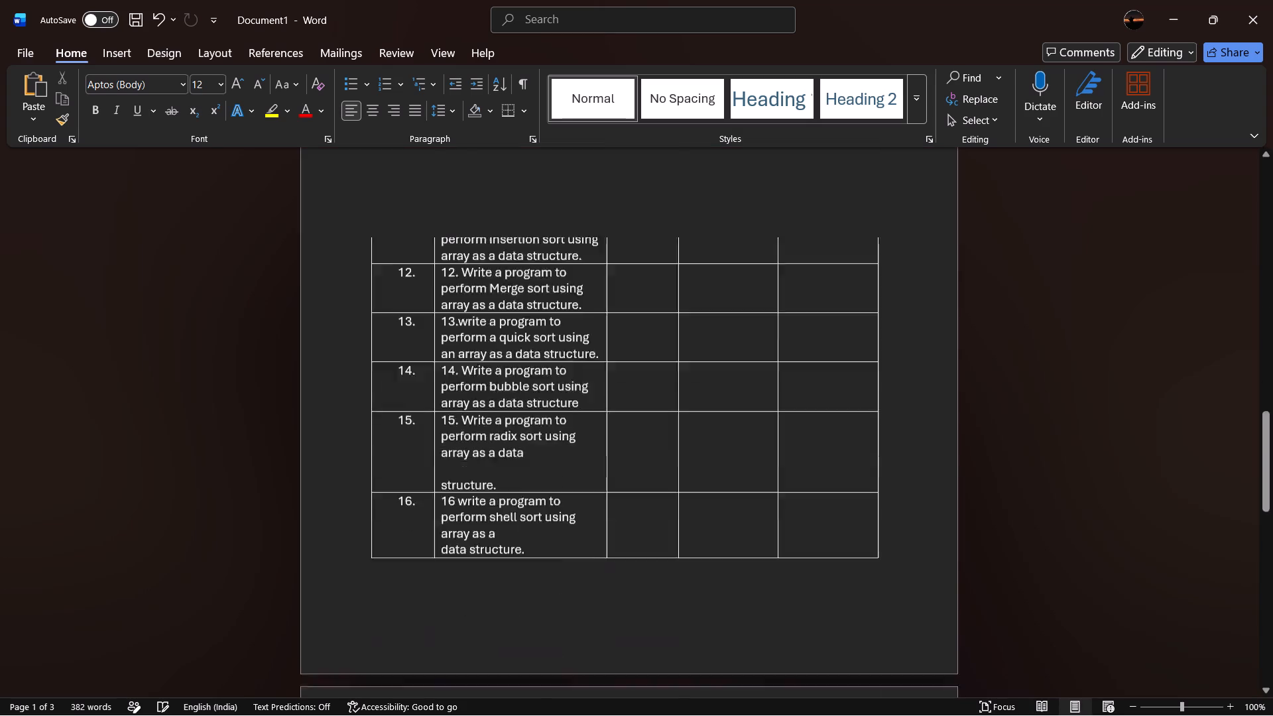
scroll(654, 343, up, 4)
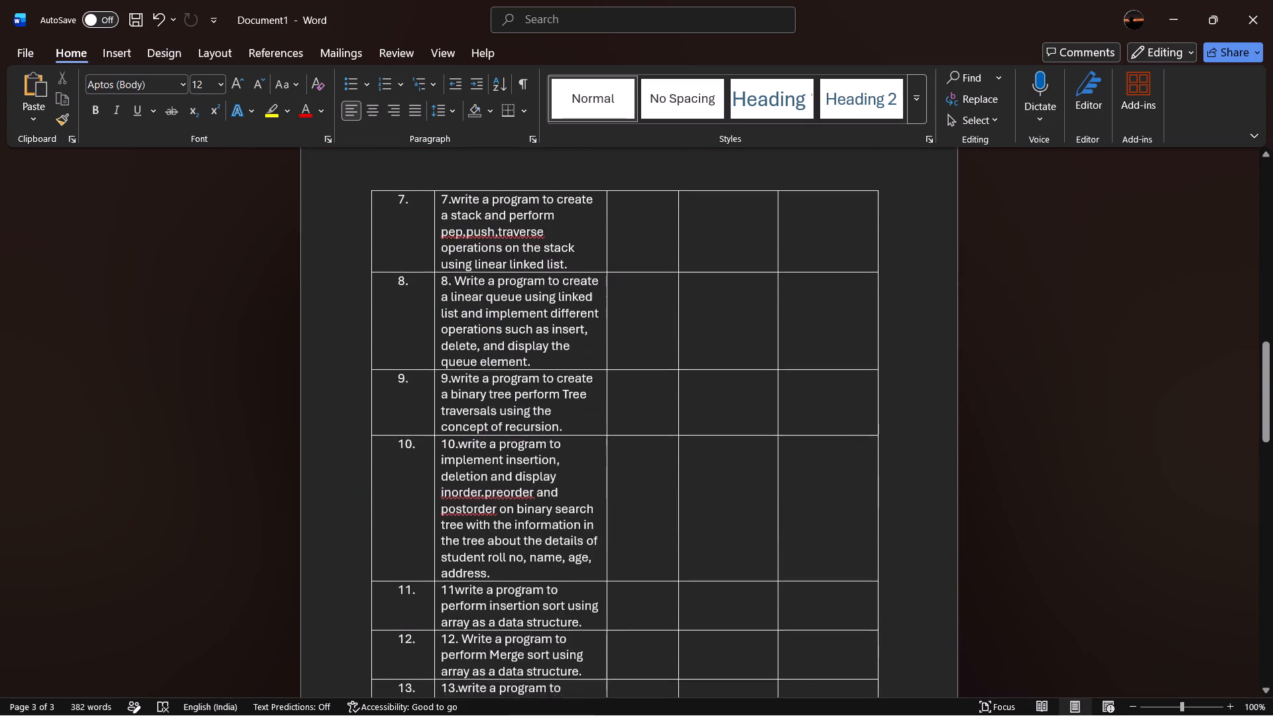
Widen the Title and Date columns by shifting the column borders, narrowing Page No. and Remarks until they roughly match the Date column.
scroll(654, 343, up, 5)
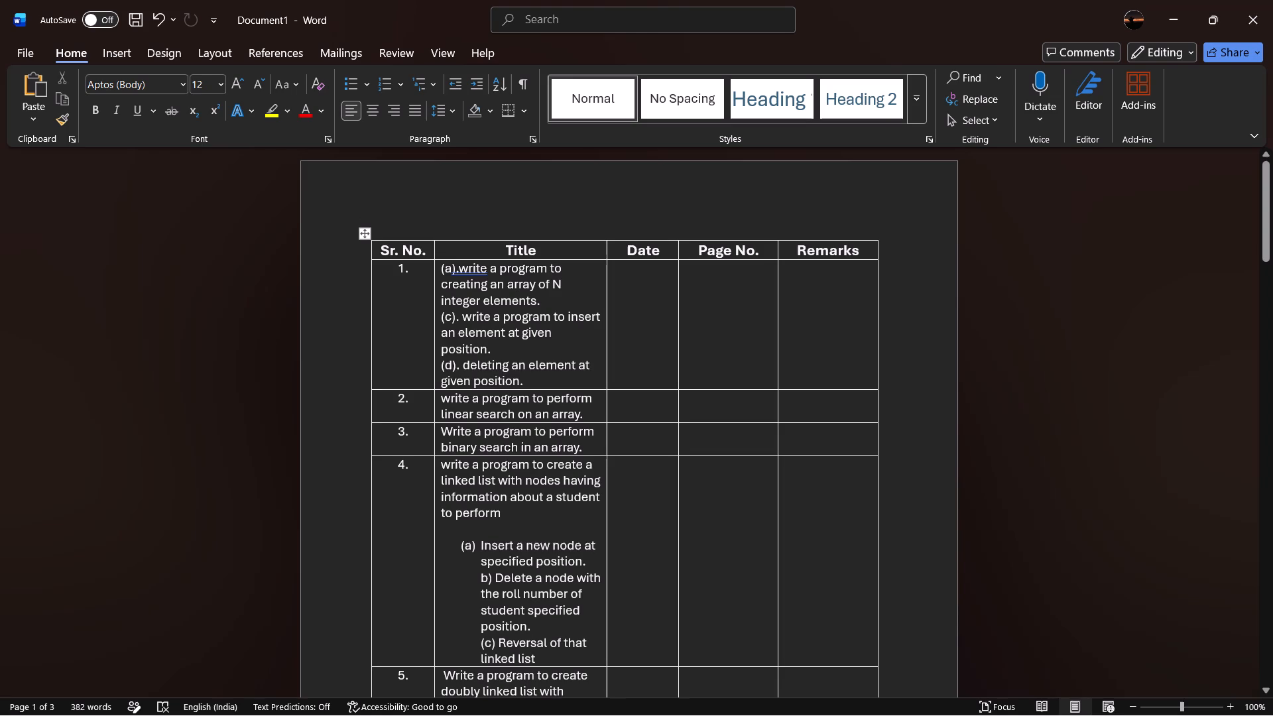
drag(677, 348, 687, 348)
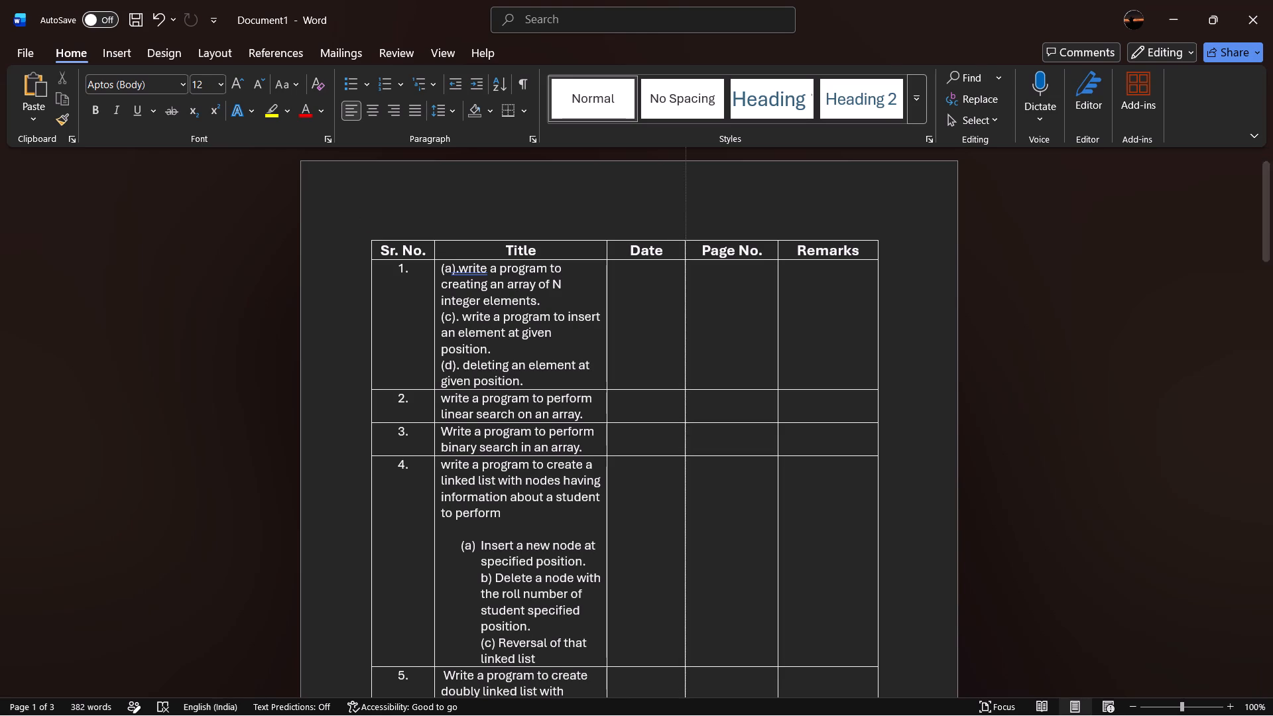
drag(687, 348, 695, 348)
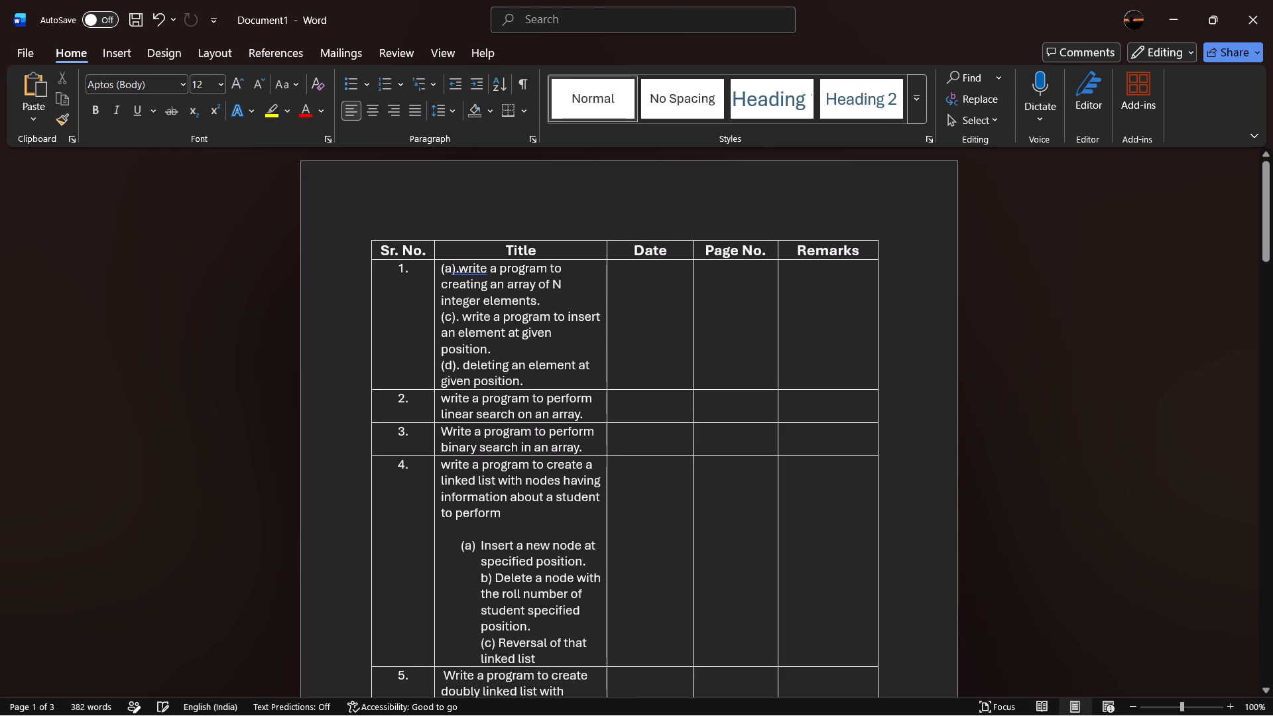
drag(778, 362, 791, 362)
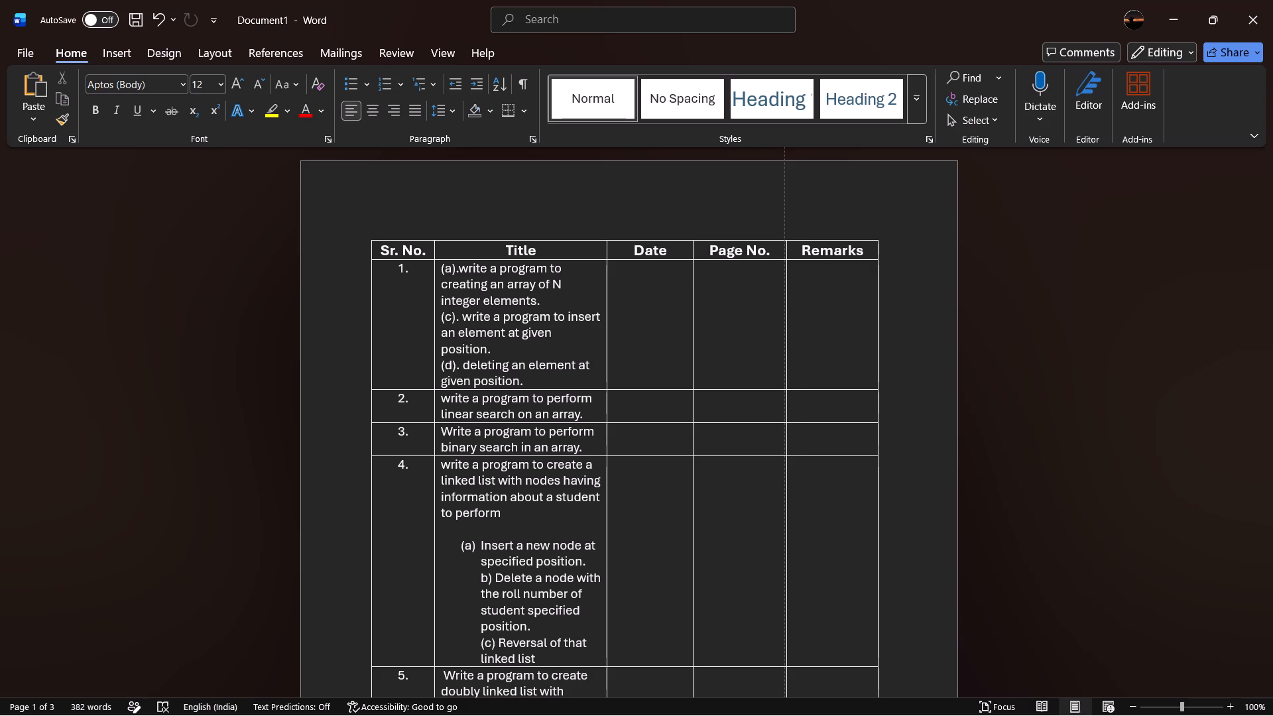
drag(791, 362, 792, 362)
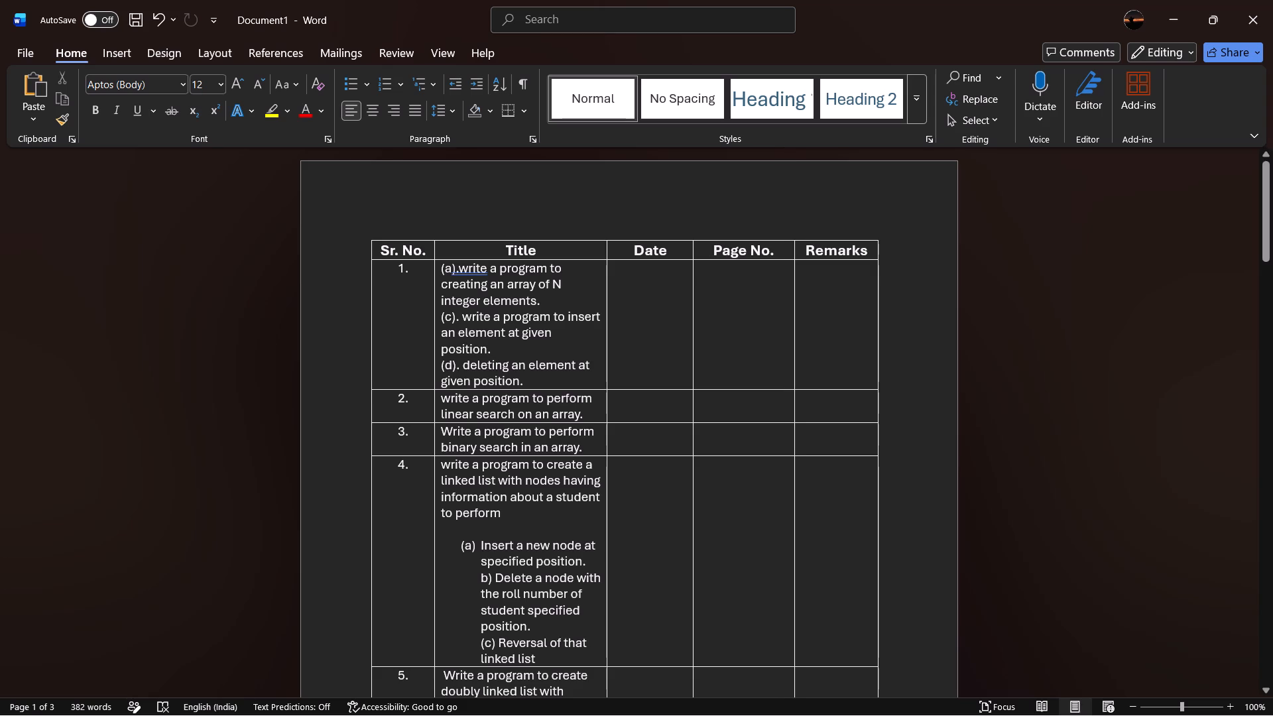
drag(607, 361, 624, 360)
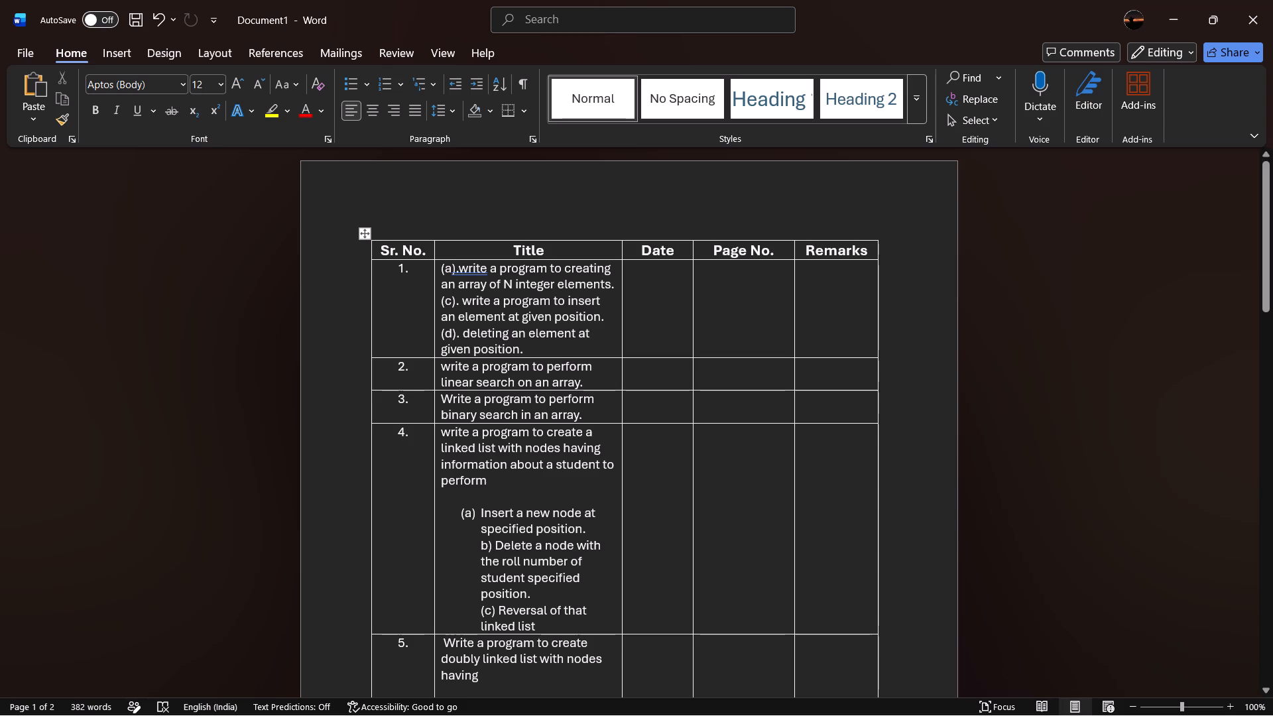
drag(691, 326, 705, 326)
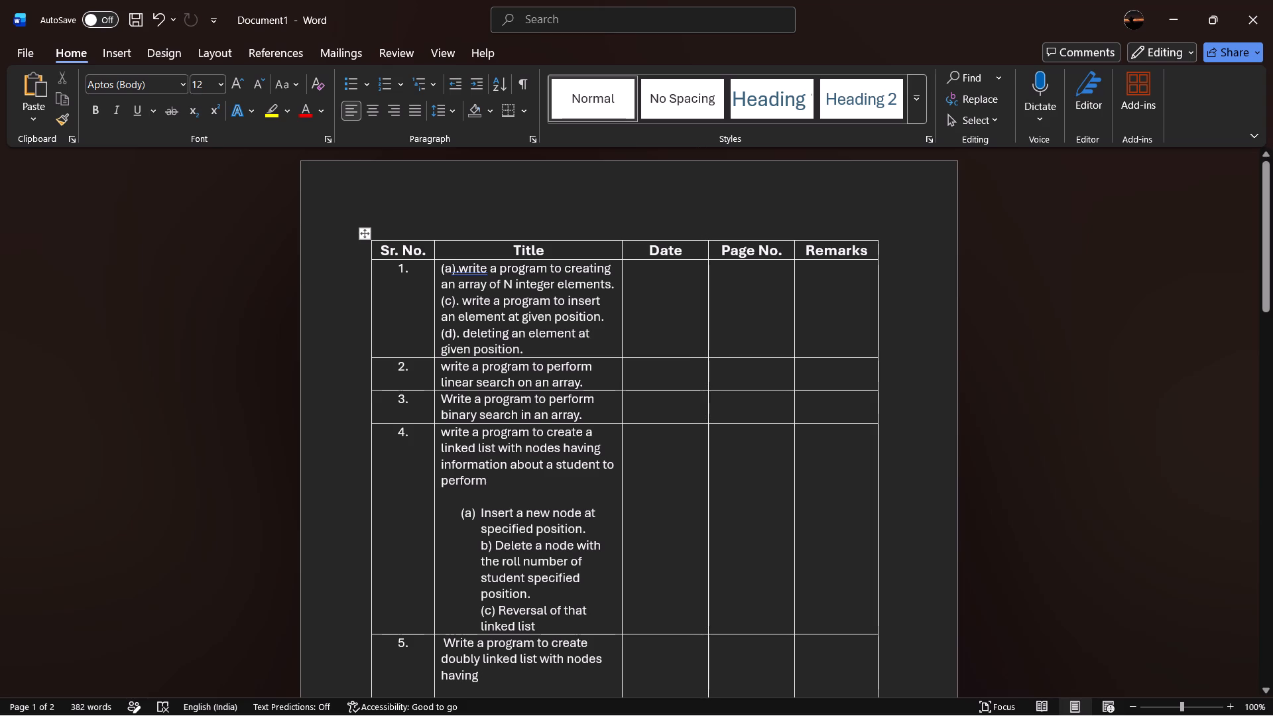
Remove the blank line before "(a) Insert a new node" in the row 4 Title cell.
click(516, 500)
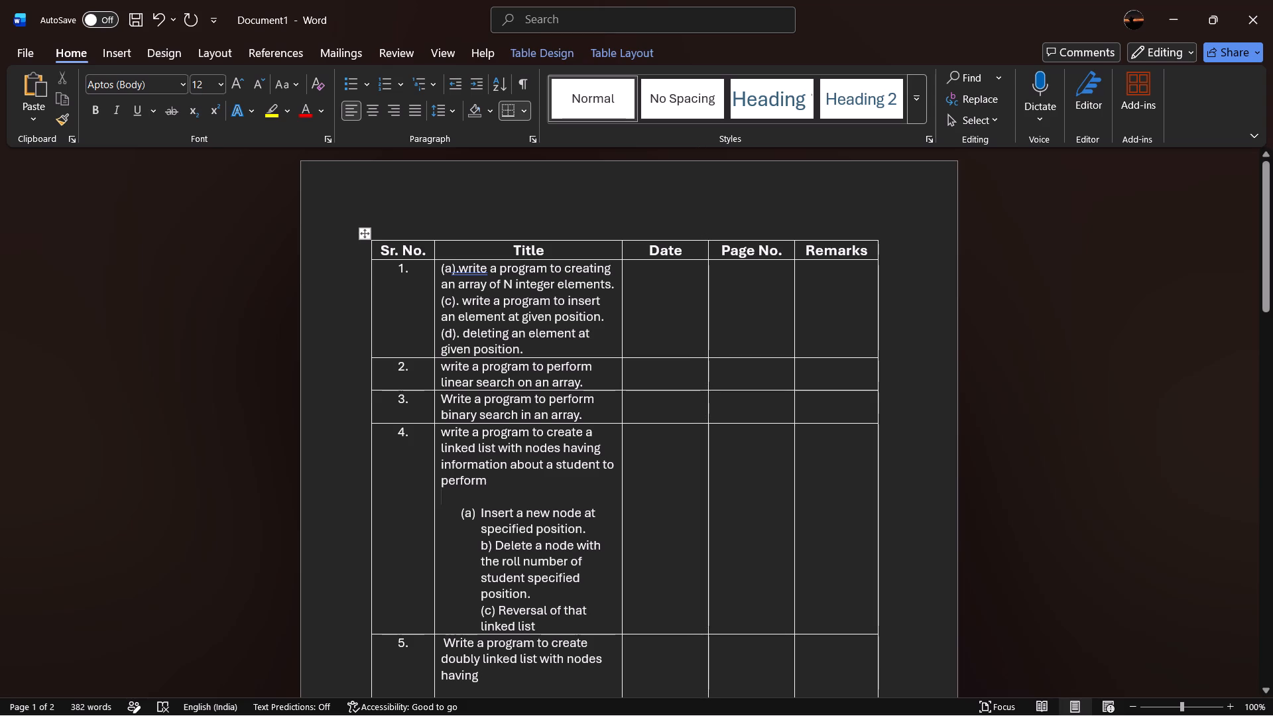
key(BackSpace)
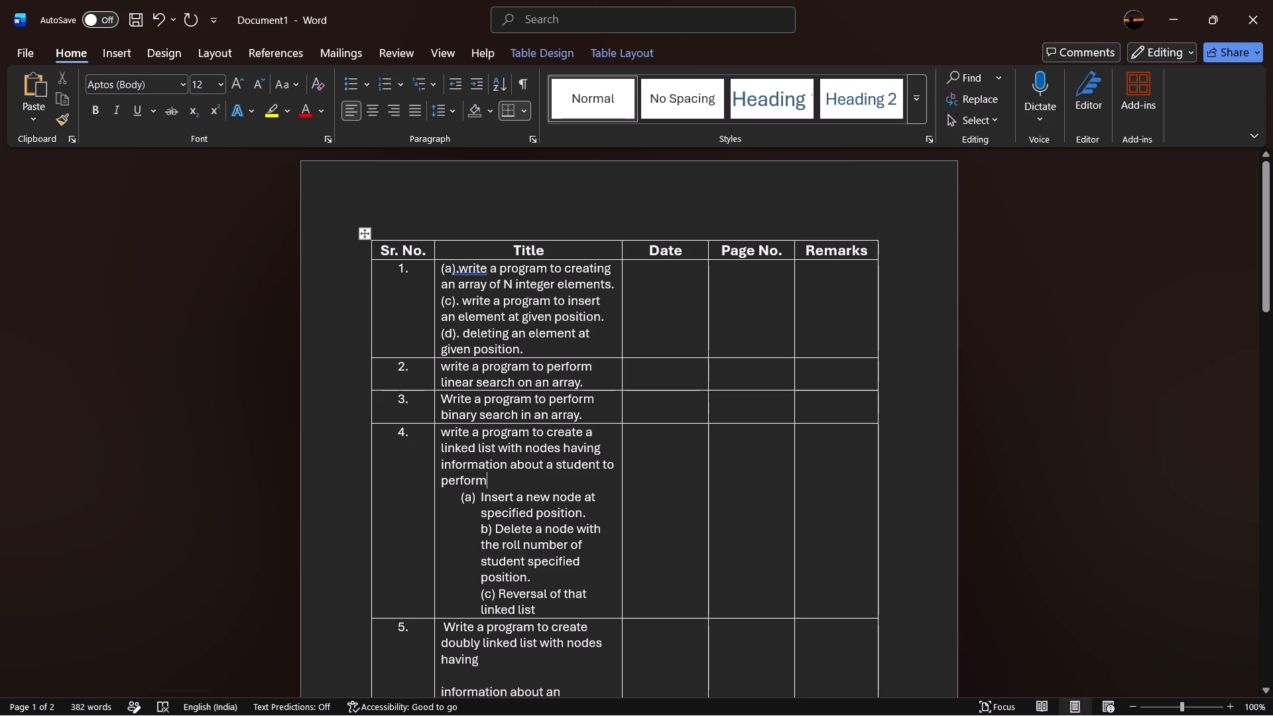
Widen the Title column further and shift the Date–Page No. border so those two columns are about equally wide.
drag(621, 473, 631, 473)
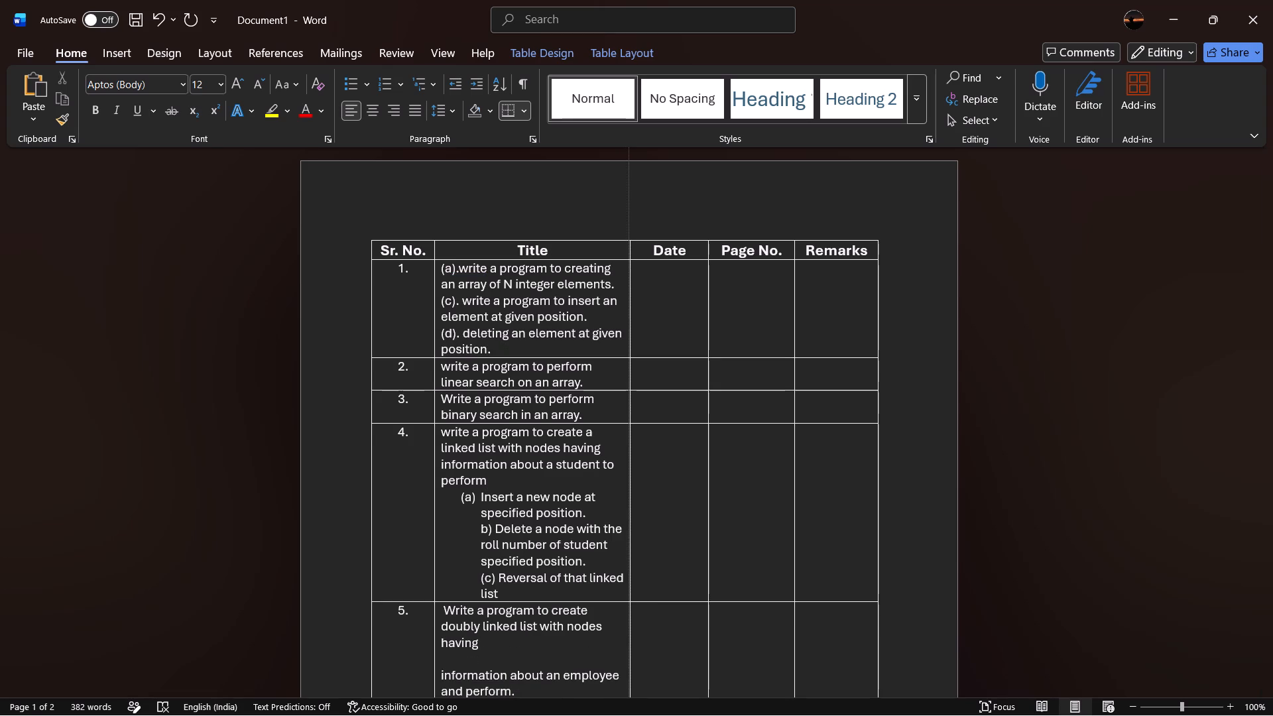
drag(631, 473, 640, 472)
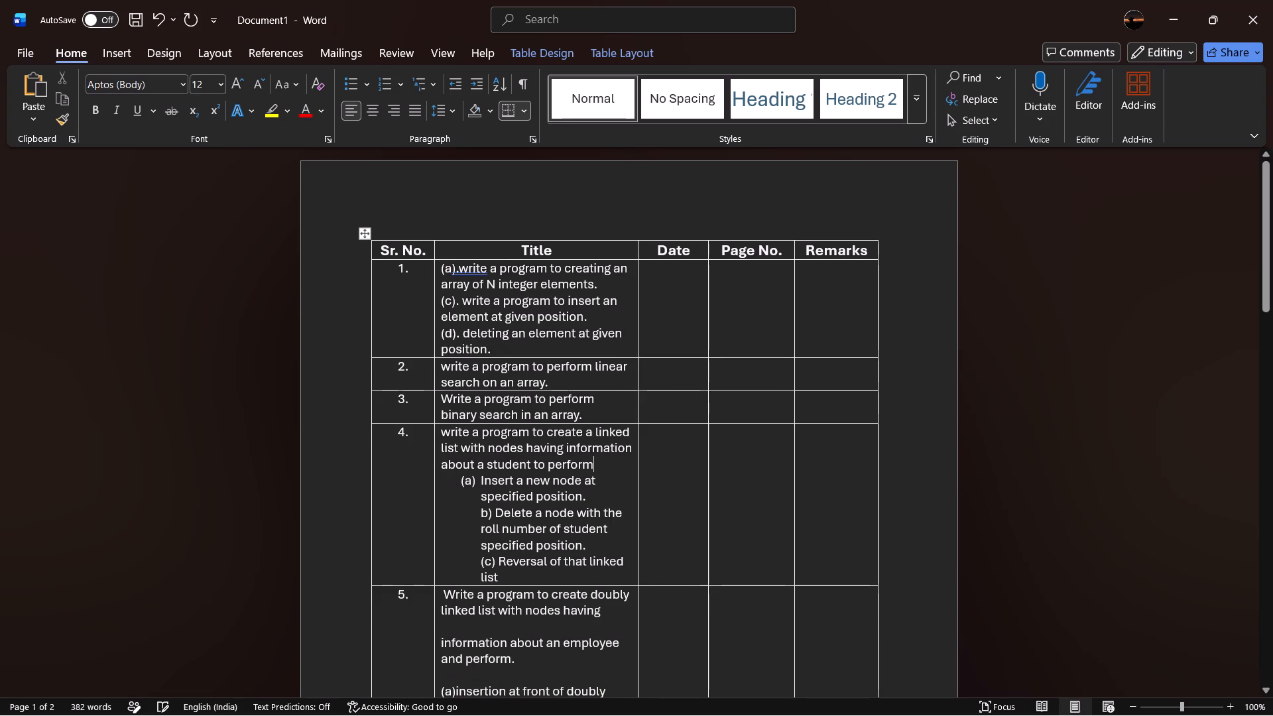
drag(708, 455, 717, 455)
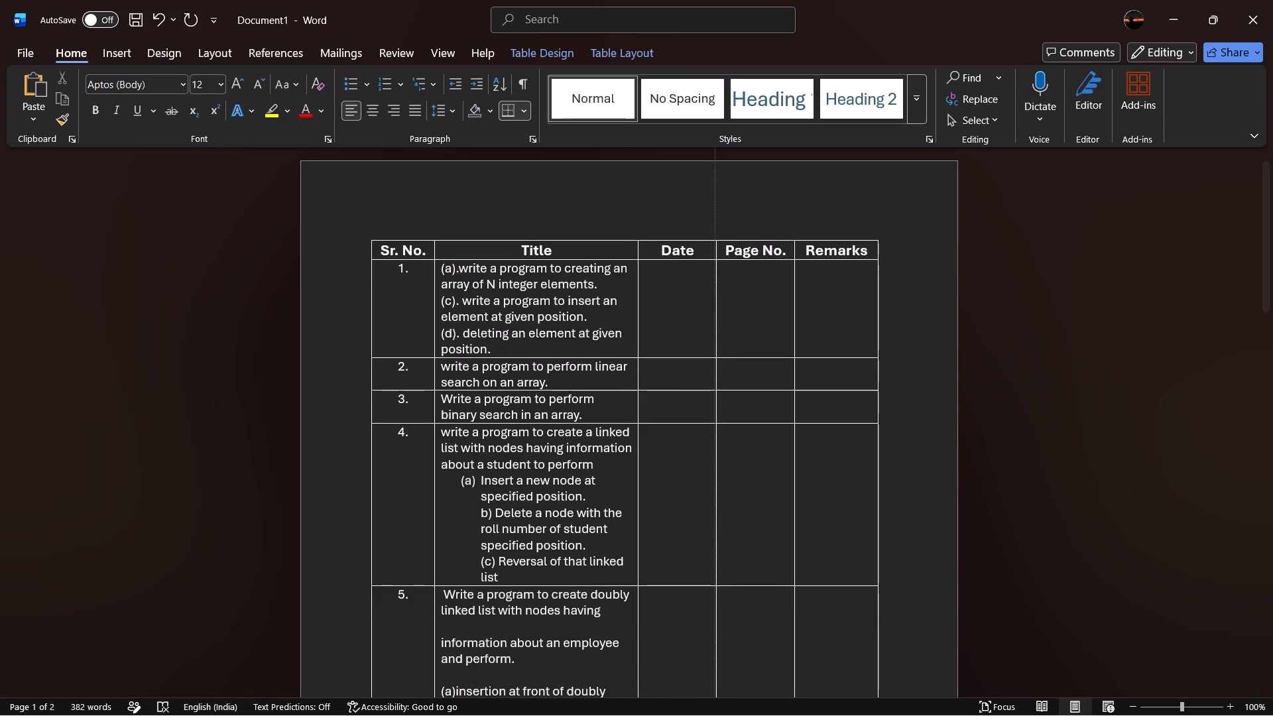
drag(717, 455, 719, 455)
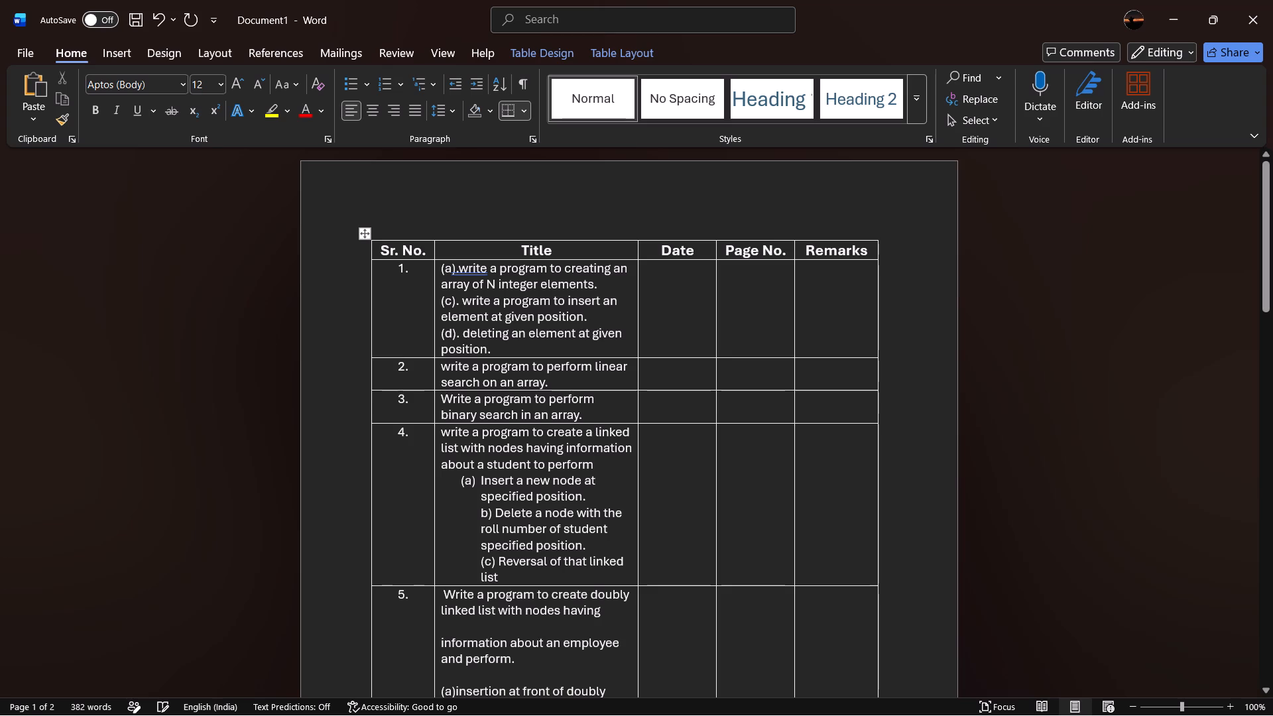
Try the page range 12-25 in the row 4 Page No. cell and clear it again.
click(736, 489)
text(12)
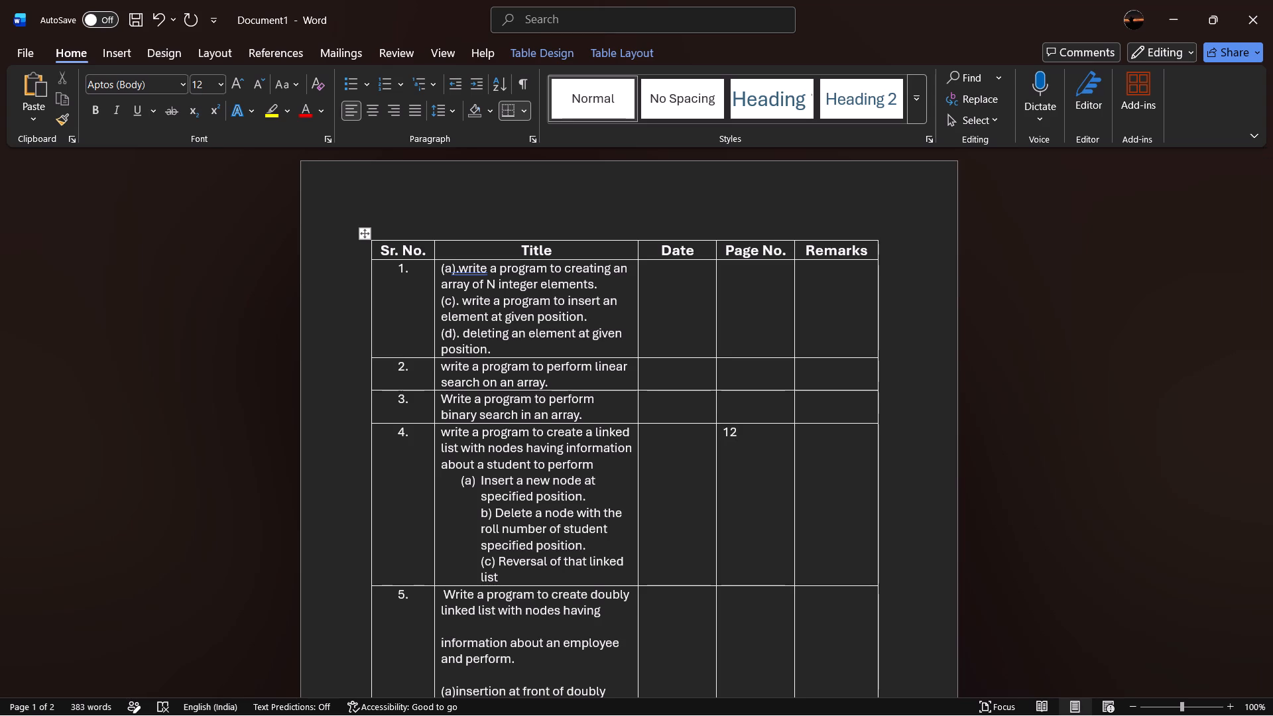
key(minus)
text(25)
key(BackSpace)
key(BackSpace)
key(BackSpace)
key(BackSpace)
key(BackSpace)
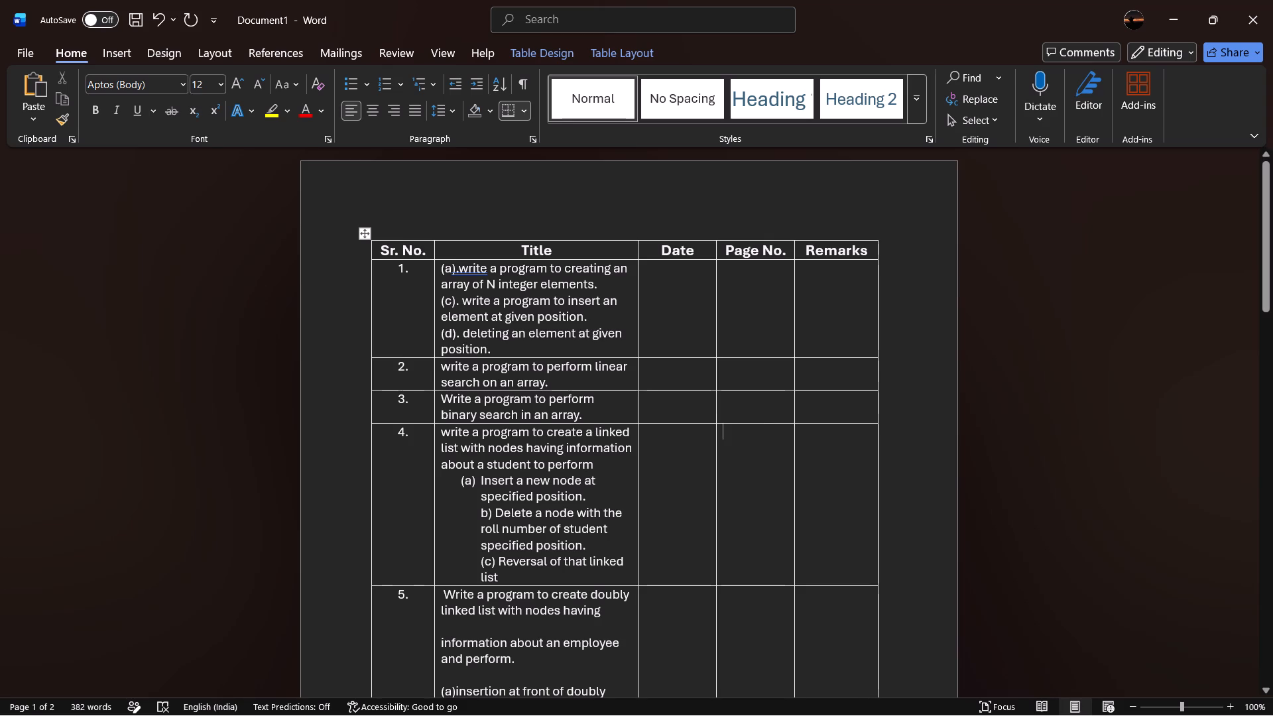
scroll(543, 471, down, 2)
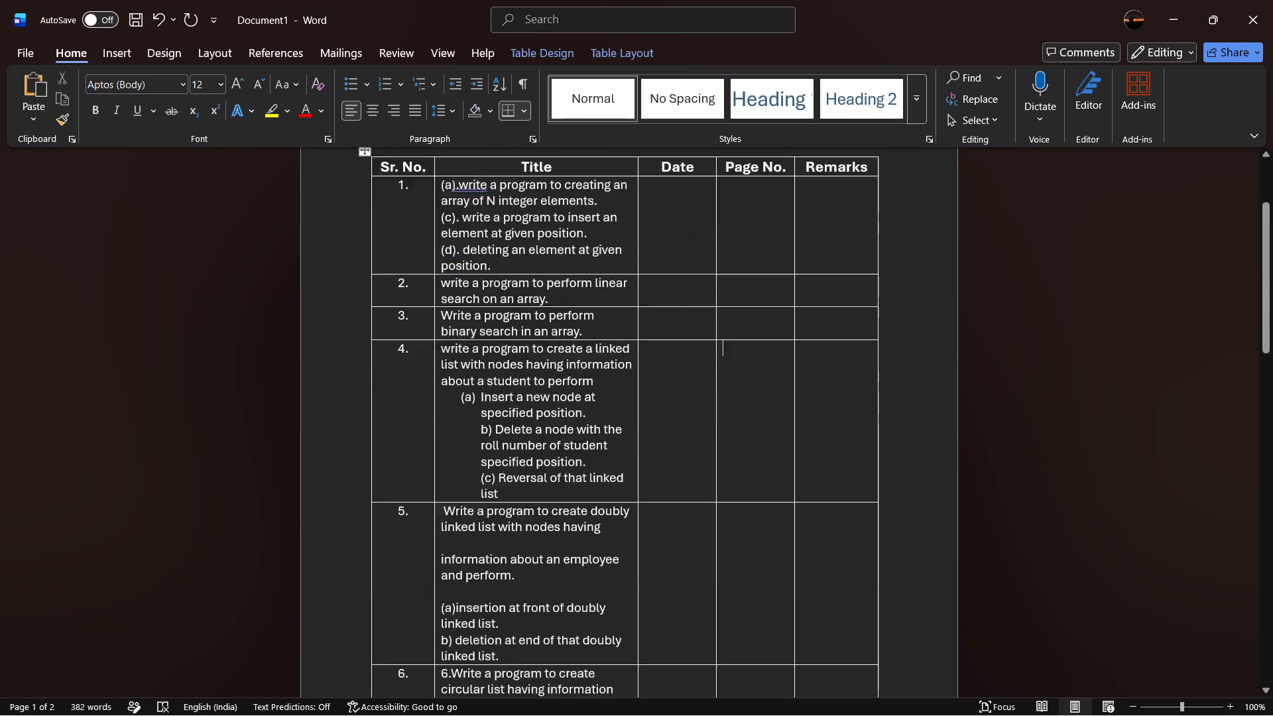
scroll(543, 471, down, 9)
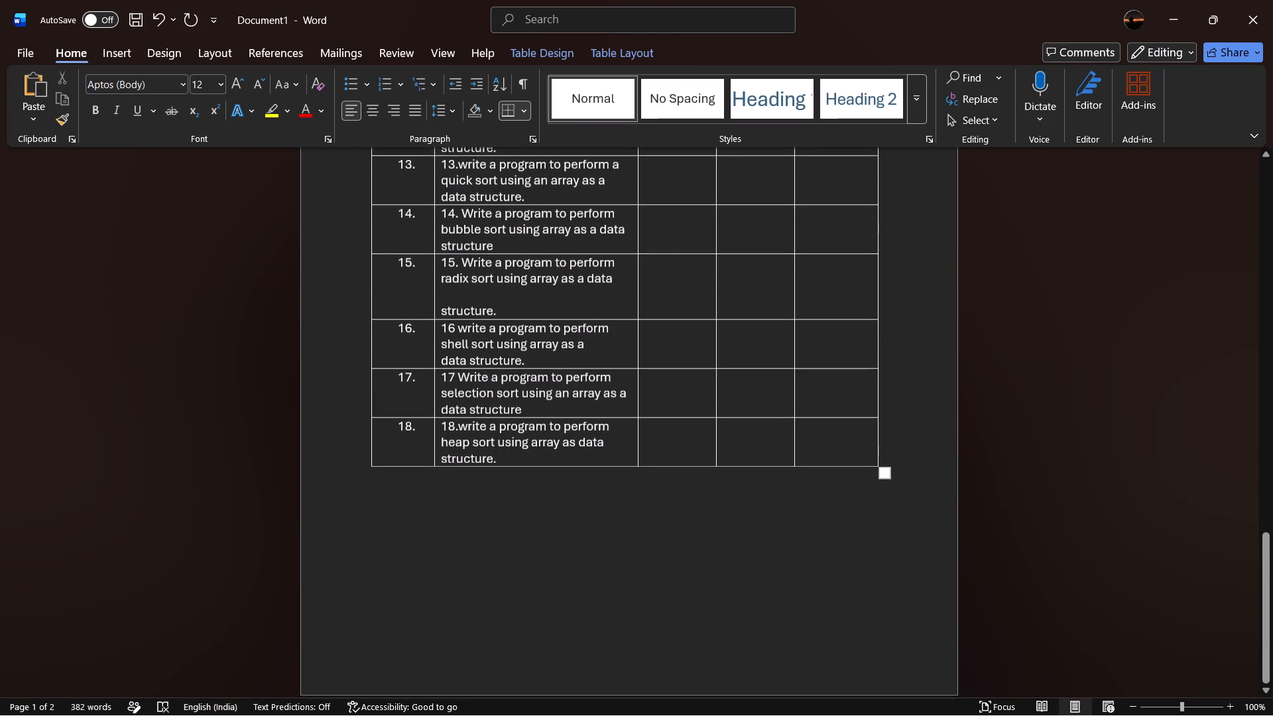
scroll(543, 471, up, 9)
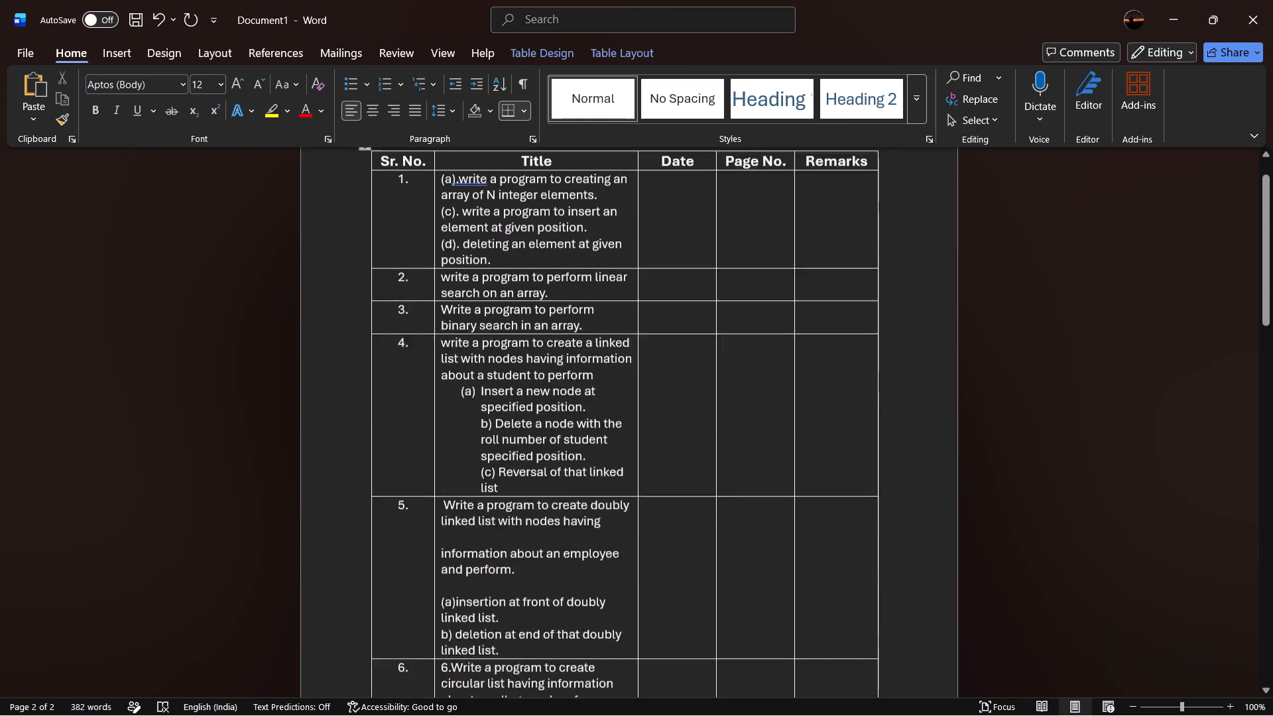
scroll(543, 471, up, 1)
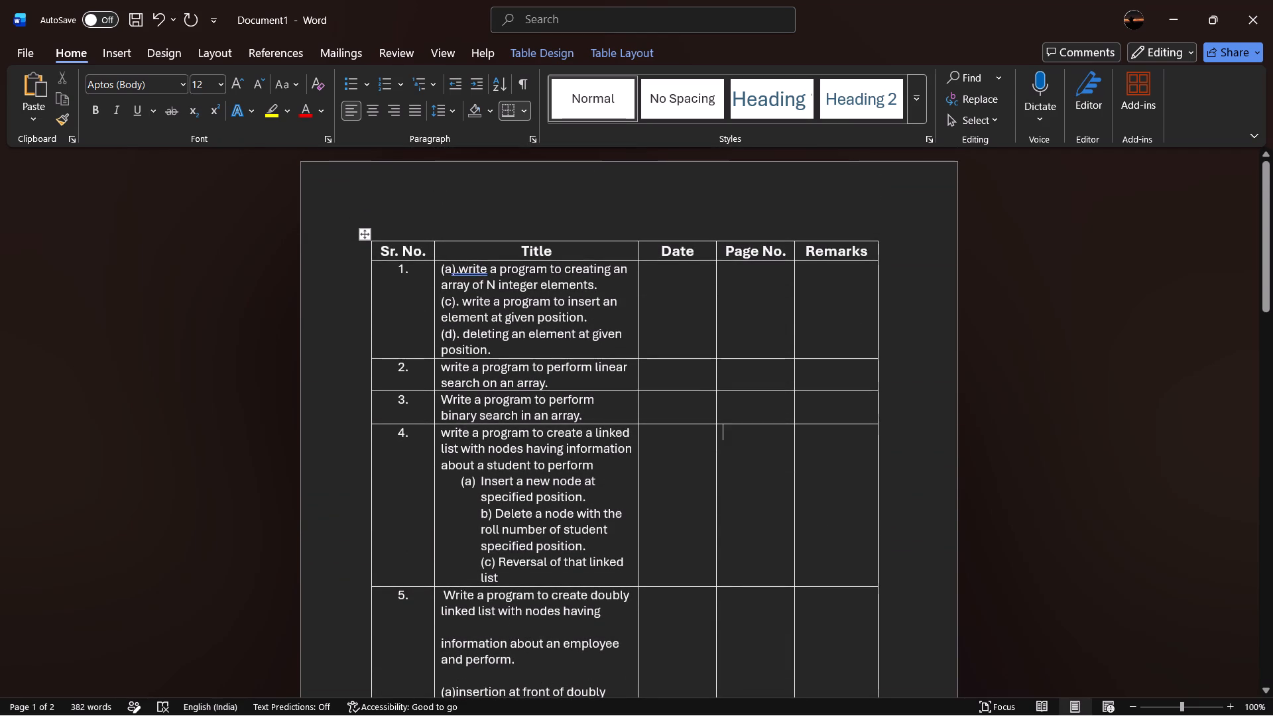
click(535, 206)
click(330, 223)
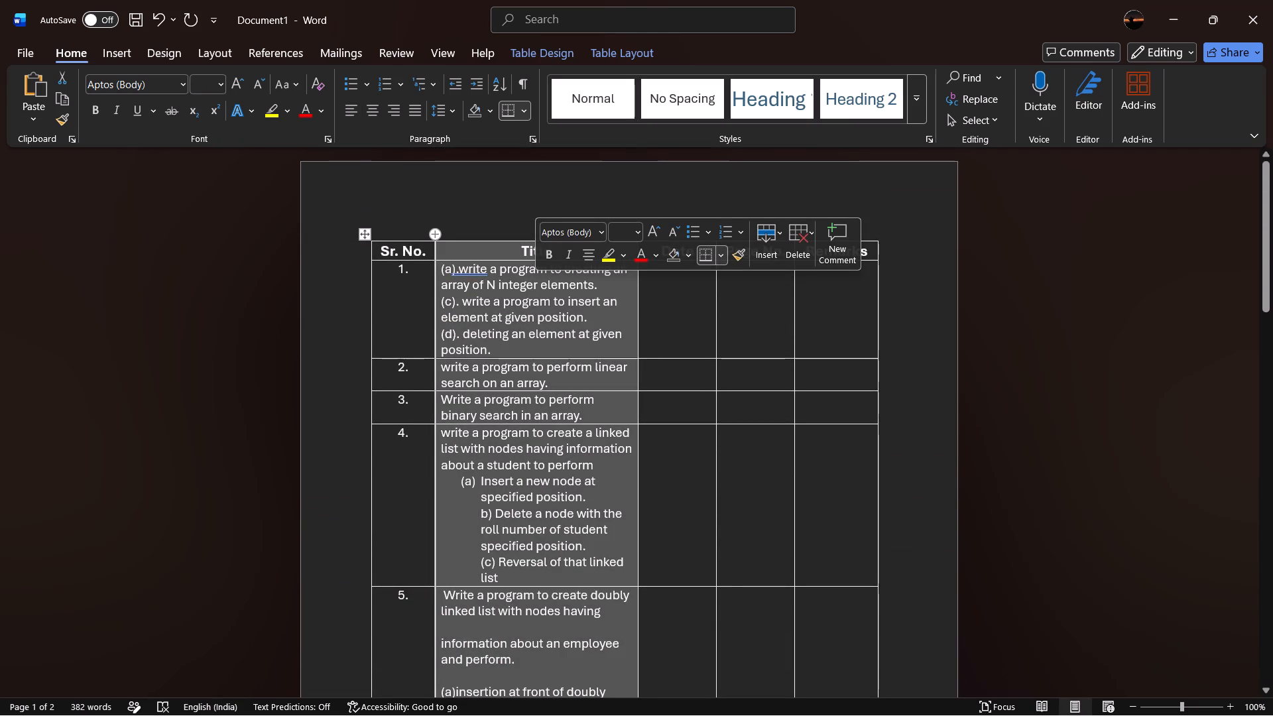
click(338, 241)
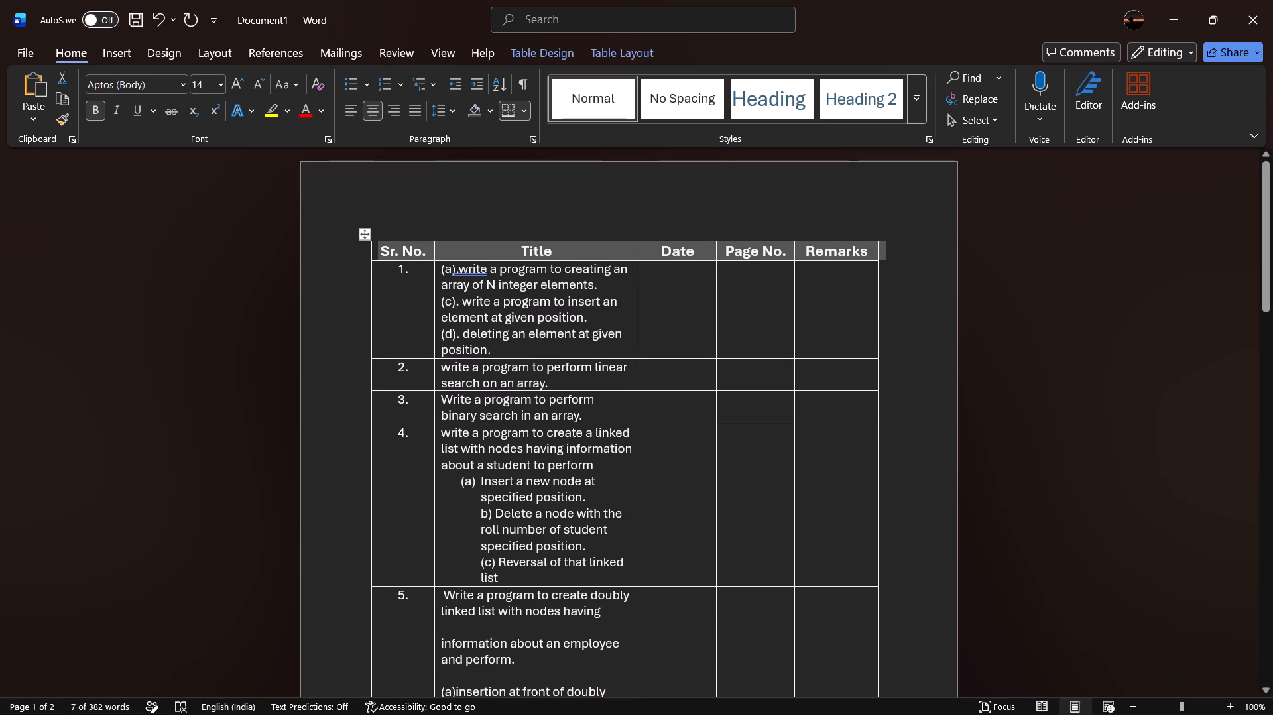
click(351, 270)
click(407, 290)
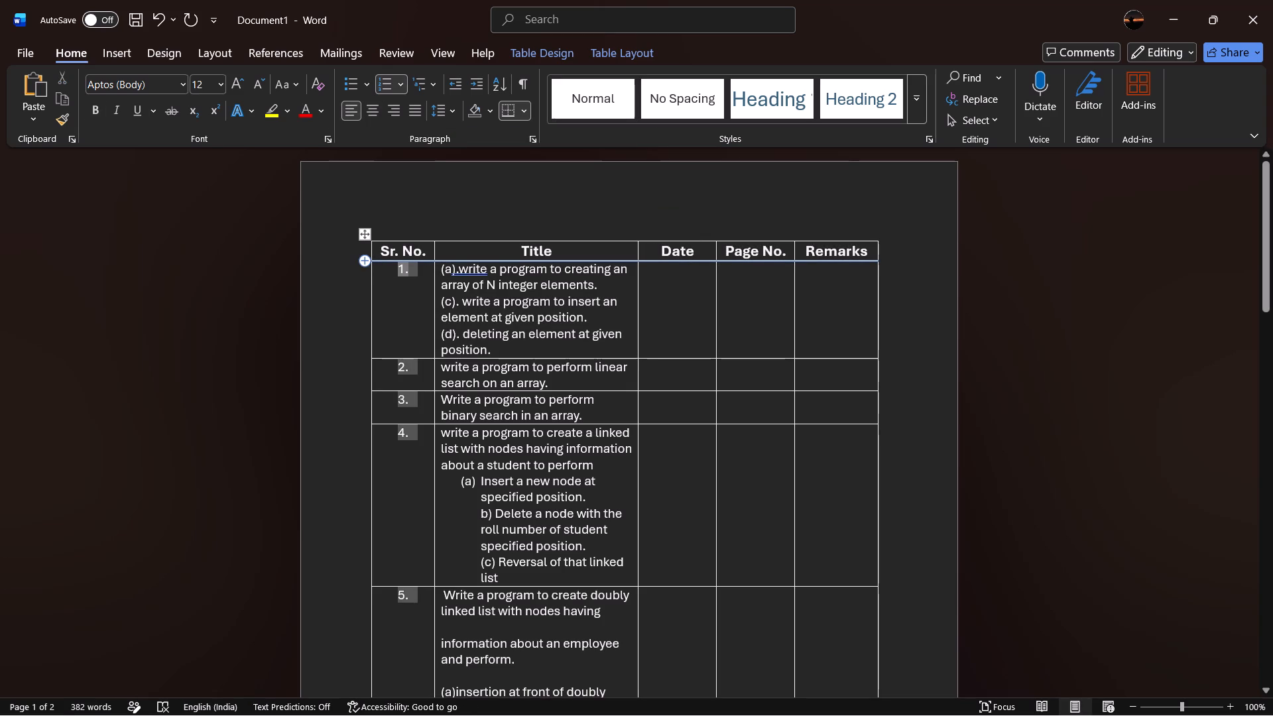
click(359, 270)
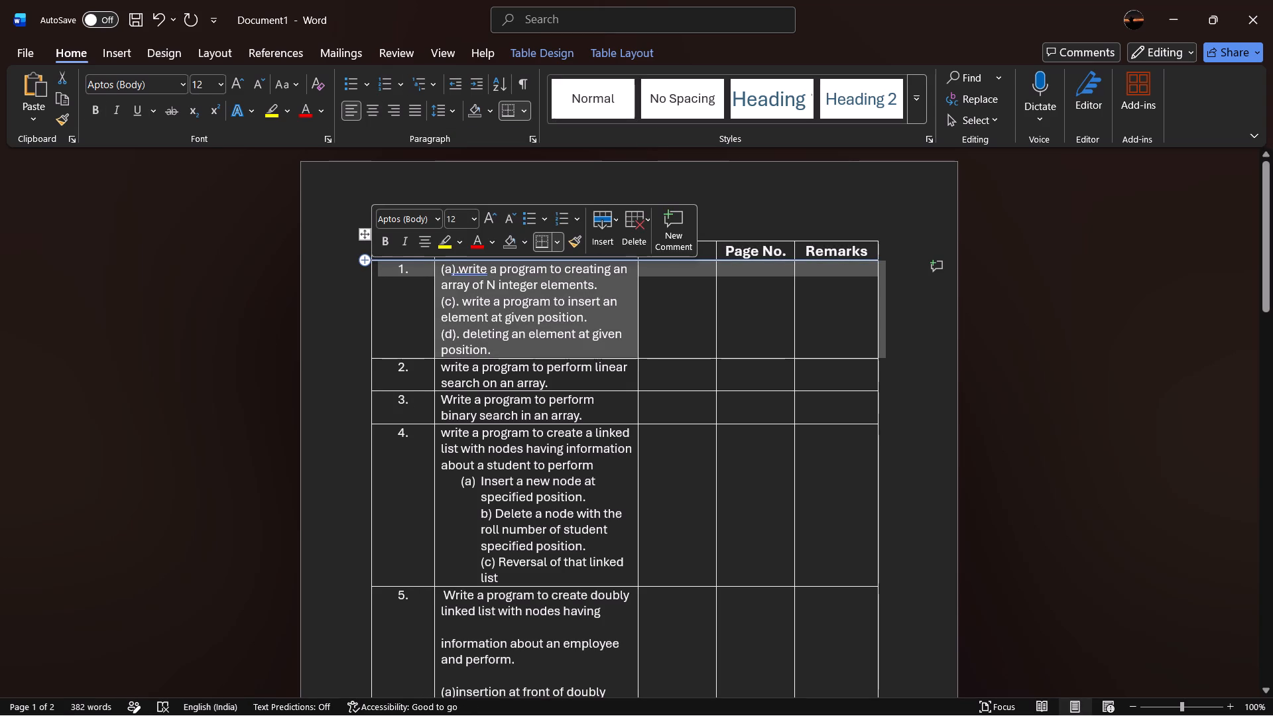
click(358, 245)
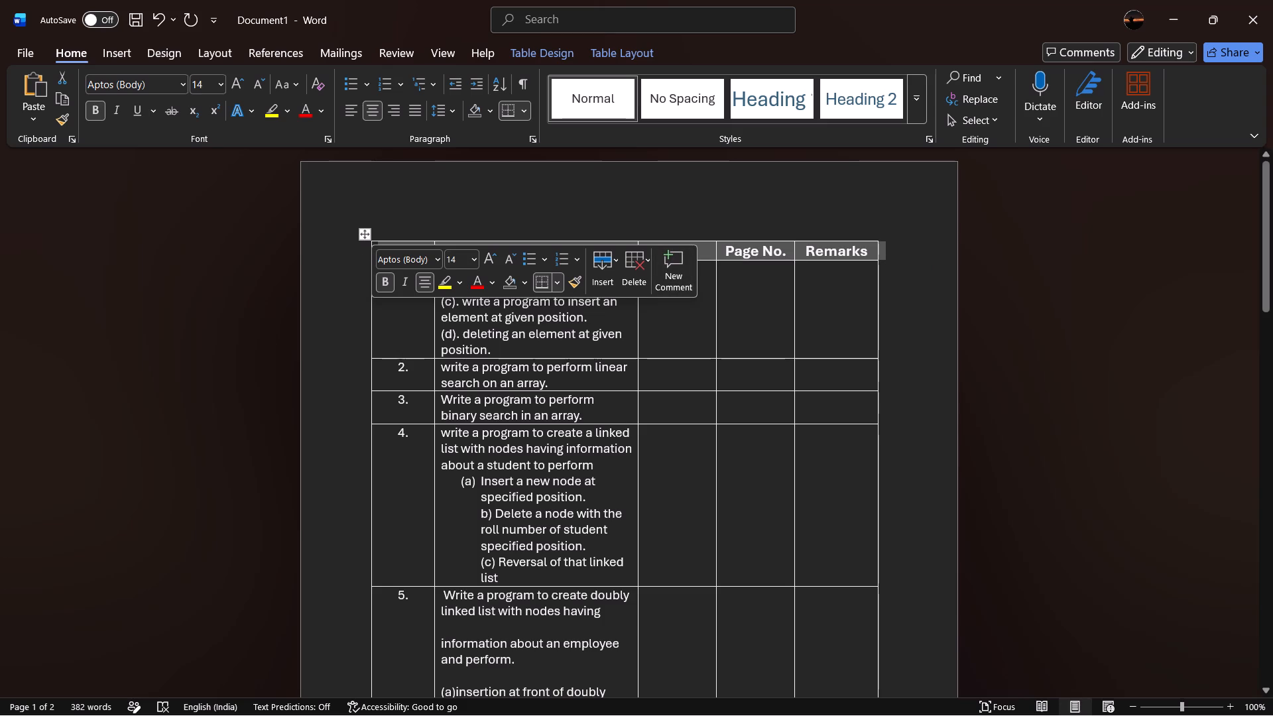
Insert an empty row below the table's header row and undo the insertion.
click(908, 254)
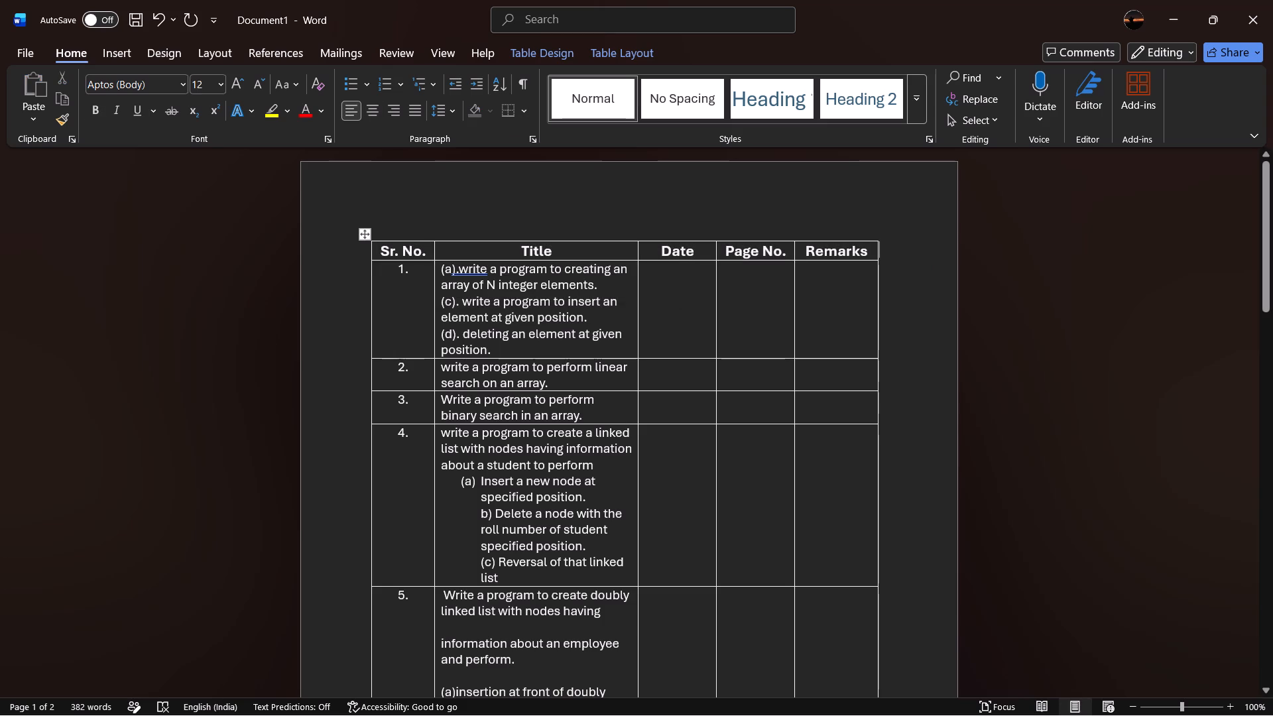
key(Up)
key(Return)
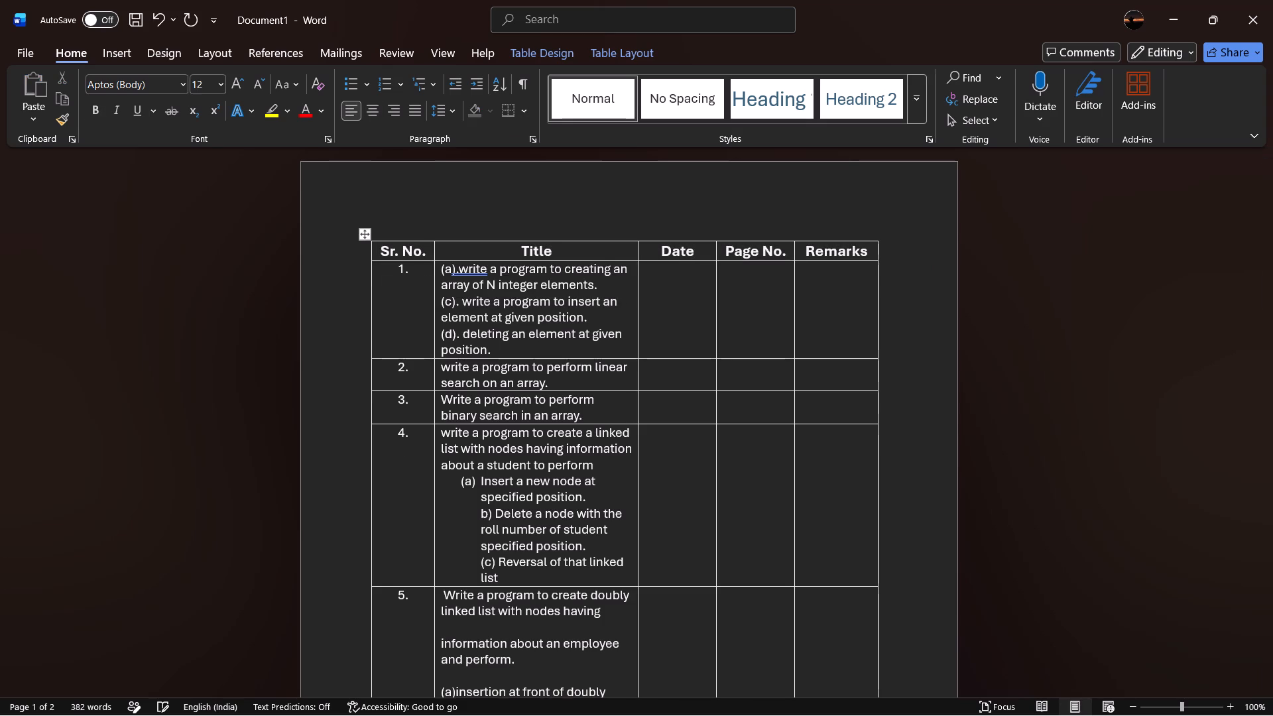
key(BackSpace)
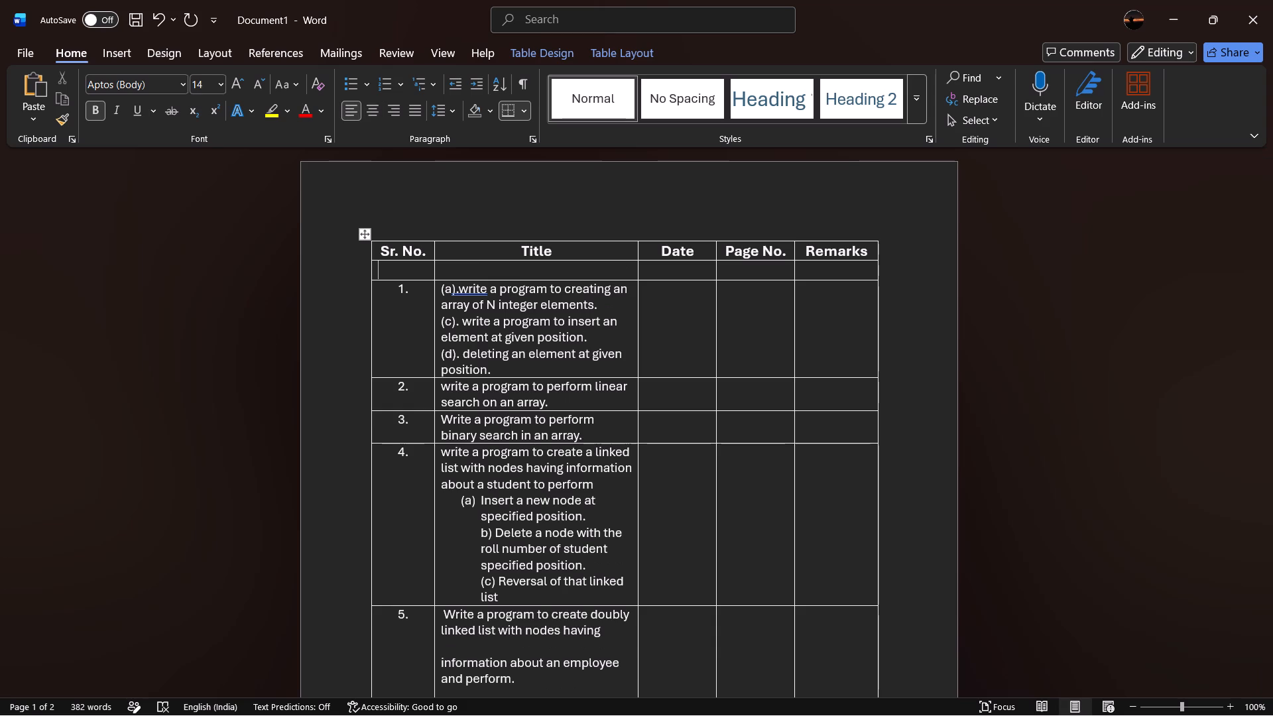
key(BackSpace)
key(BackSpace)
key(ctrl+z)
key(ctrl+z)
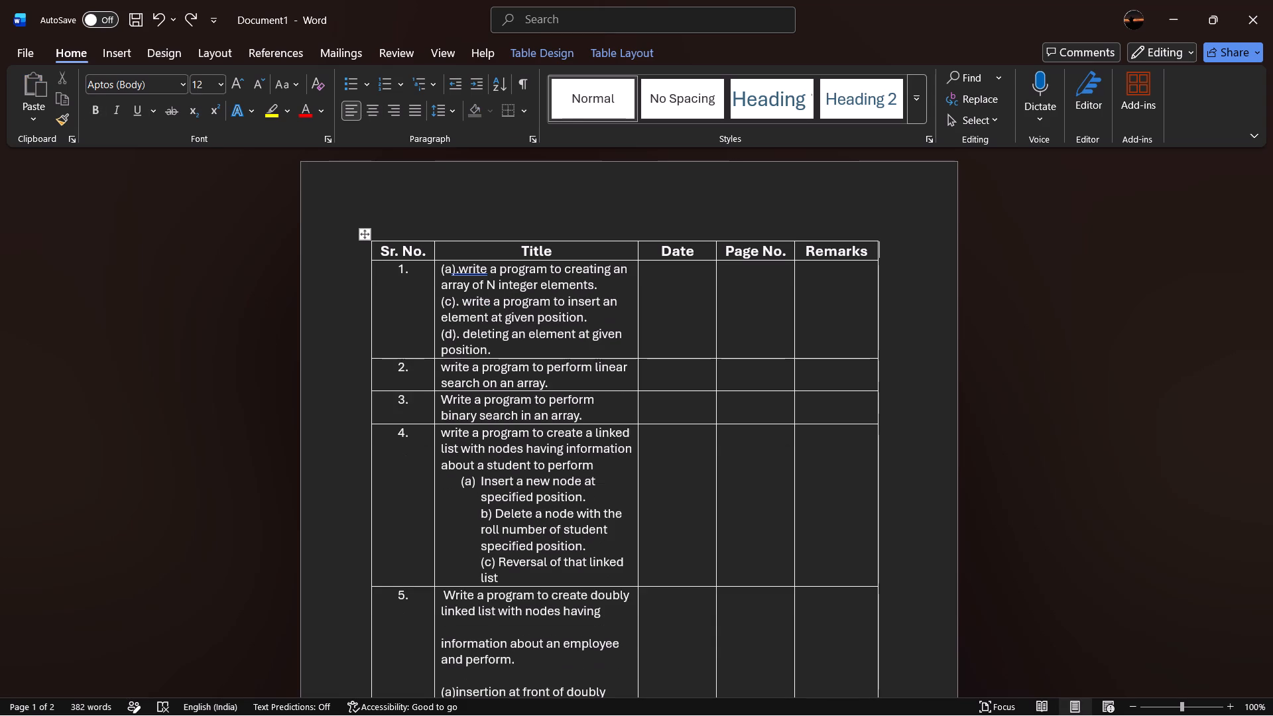
Insert one blank line above the table, before the Sr. No. header cell.
key(Left)
key(Left)
key(Left)
key(Left)
key(Left)
key(Left)
key(Left)
key(Left)
key(Left)
key(Left)
key(Left)
key(Left)
key(Left)
key(Left)
key(Left)
key(Left)
key(Left)
key(Left)
key(Left)
key(Left)
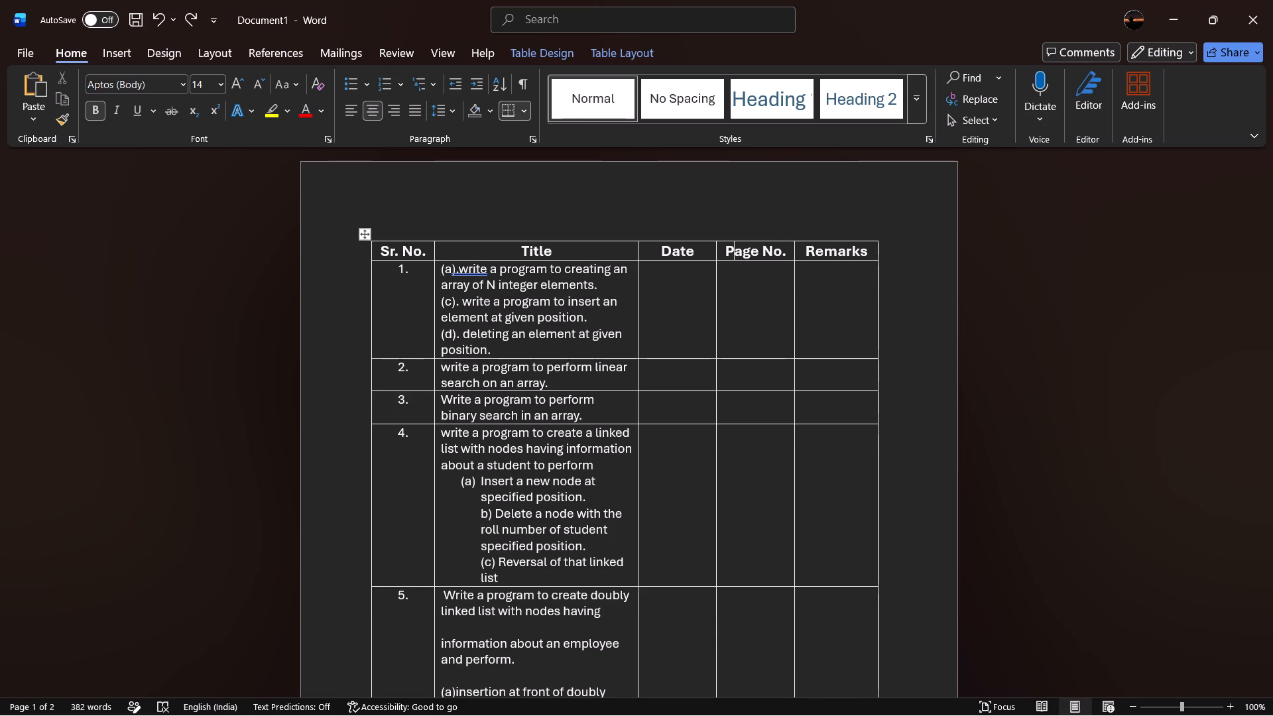
key(Left)
key(Left)
key(Left)
key(Return)
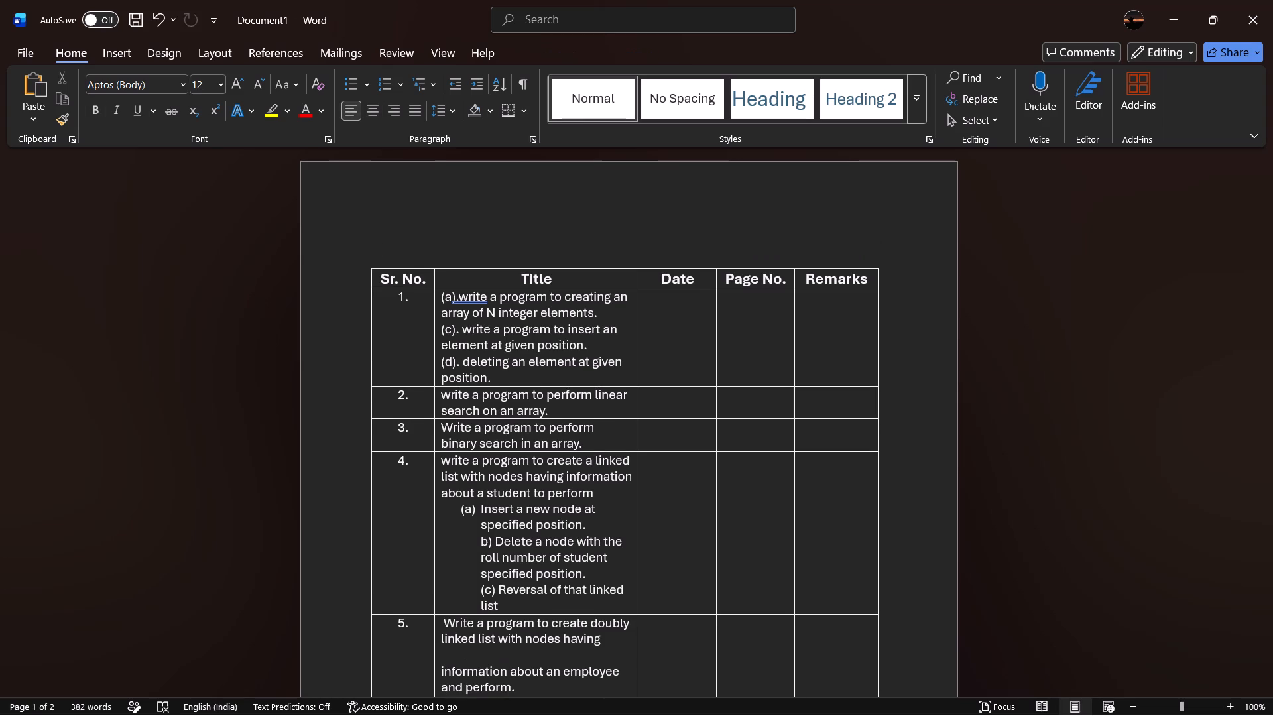
key(Return)
key(BackSpace)
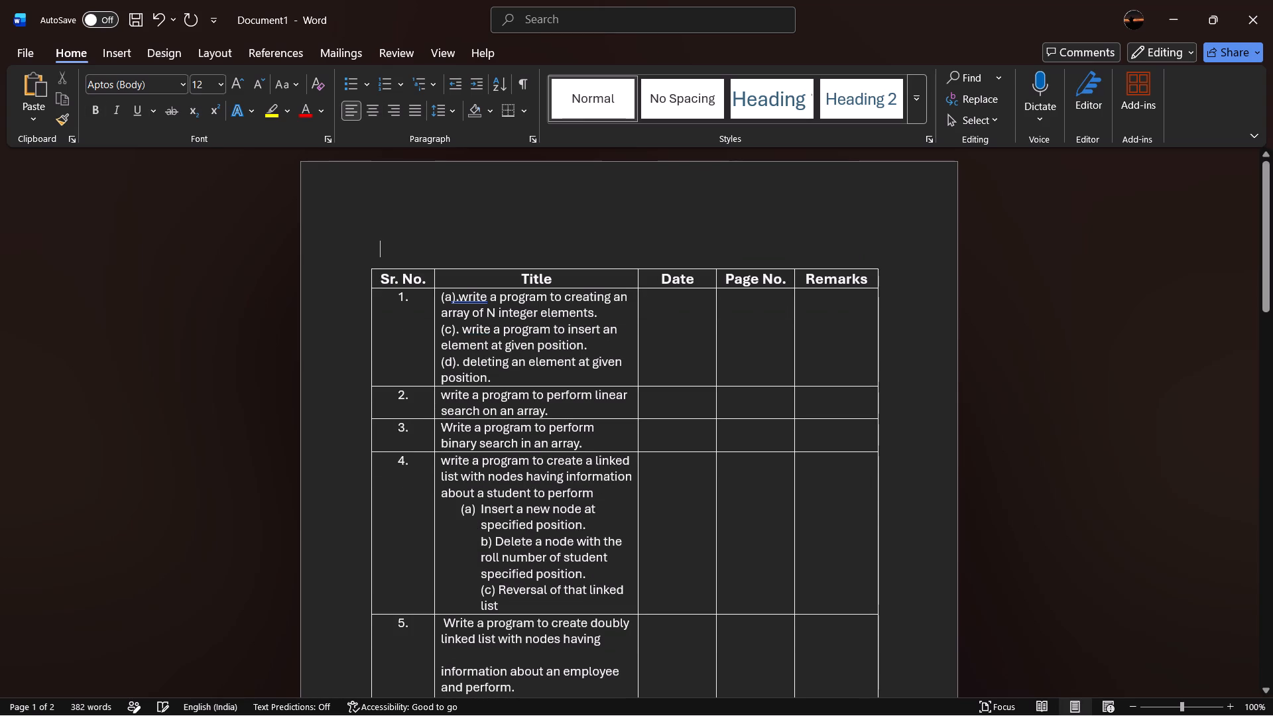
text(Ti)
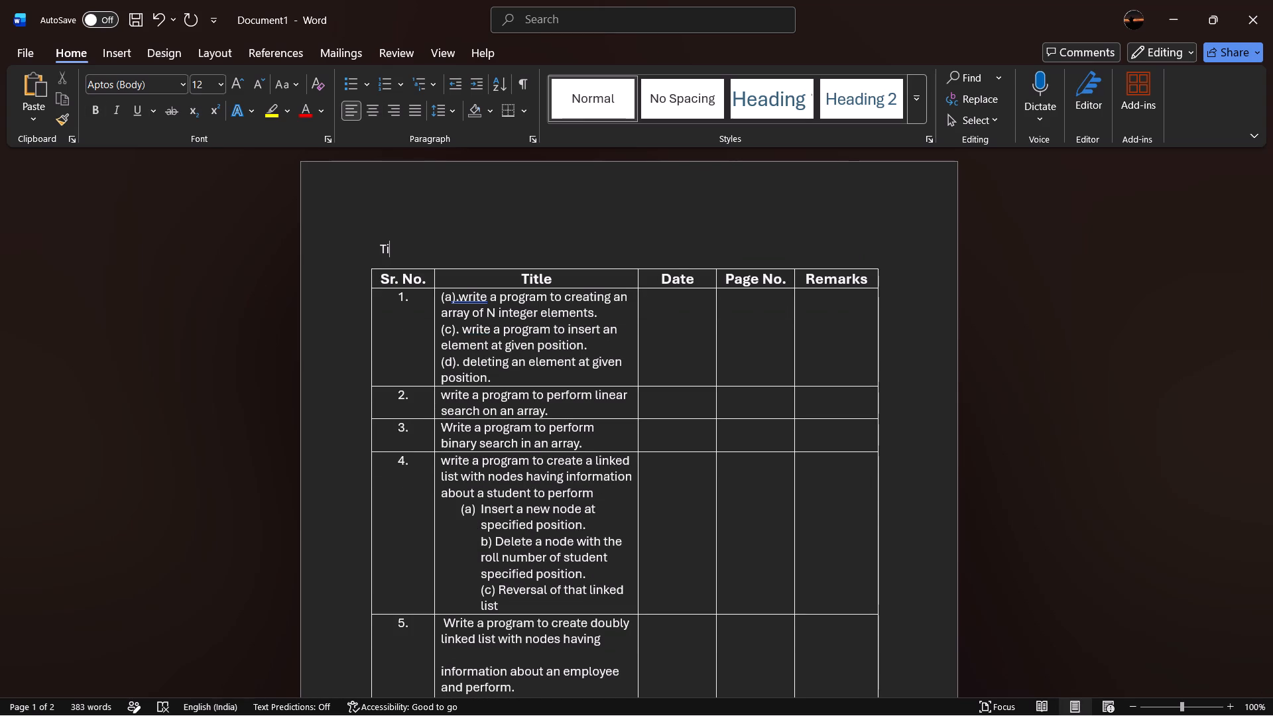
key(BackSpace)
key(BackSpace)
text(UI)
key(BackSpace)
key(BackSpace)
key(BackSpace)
Enter the heading INDEX on the blank line above the table.
text(INDEX)
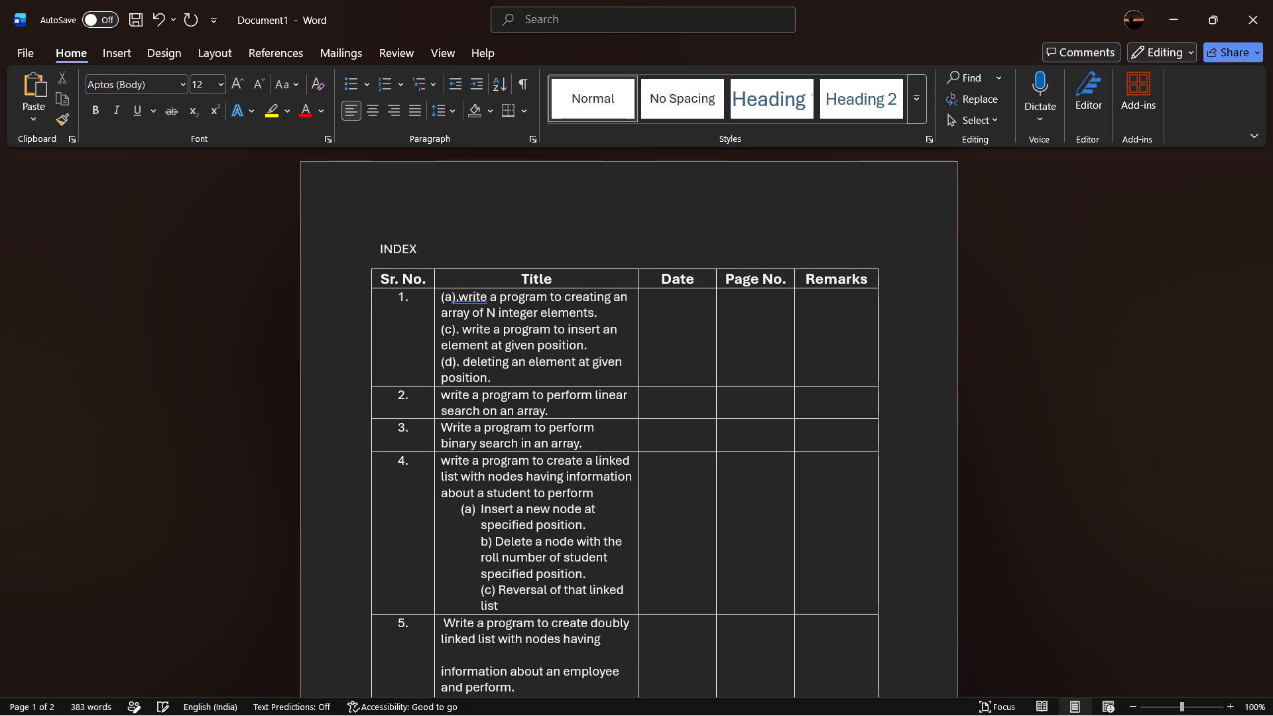
Format the INDEX heading as centred, bold, 22 pt Times New Roman.
key(shift+Left)
key(shift+Left)
key(shift+Left)
key(shift+Left)
key(shift+Left)
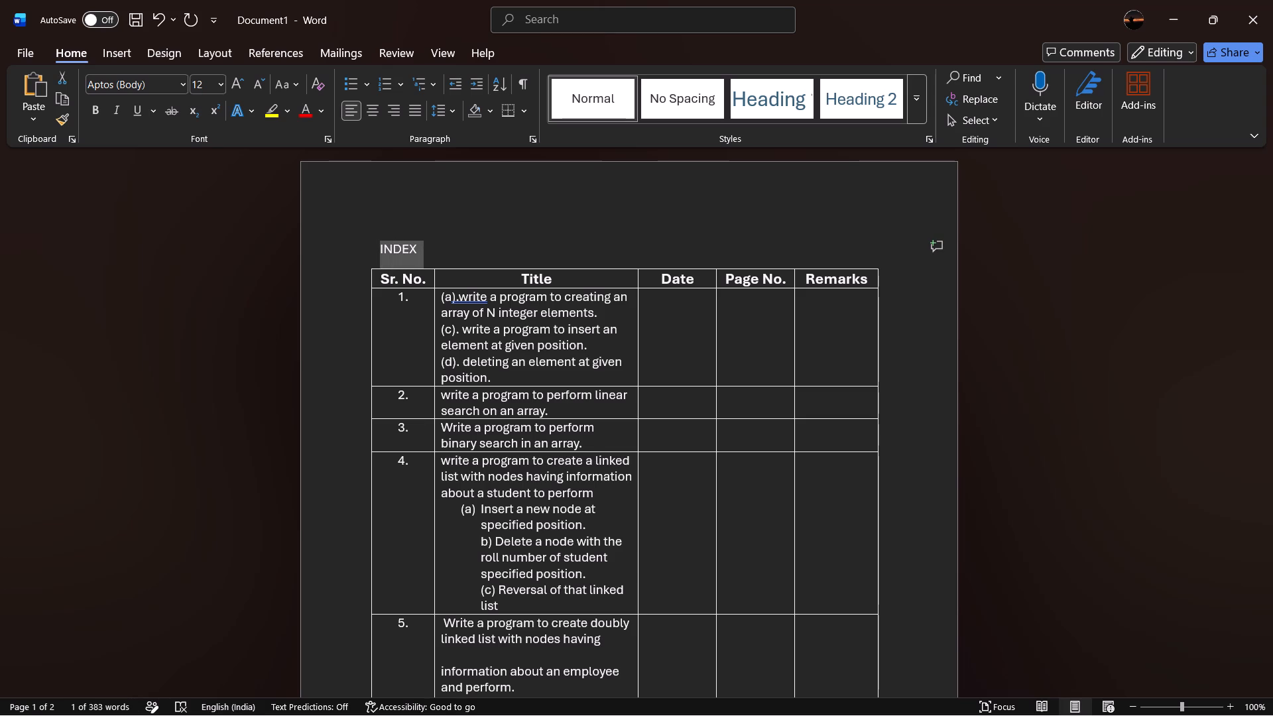
key(ctrl+plus)
key(ctrl+plus)
click(377, 107)
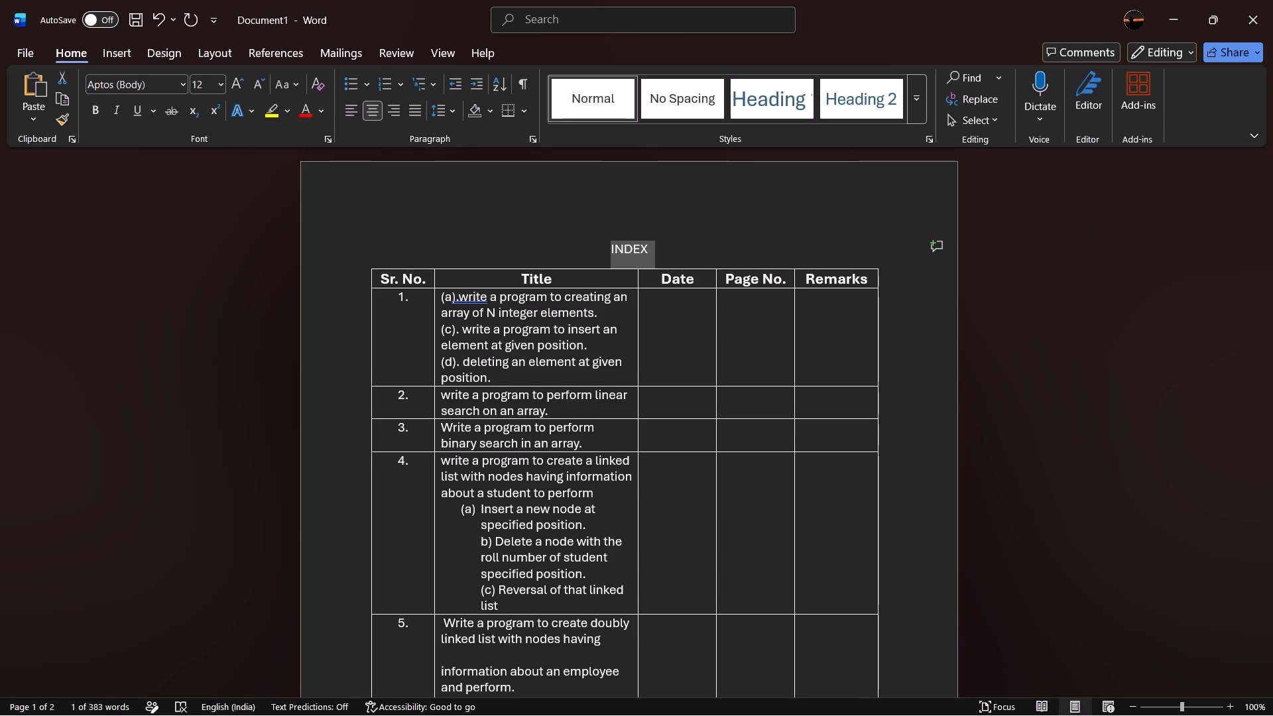
triple_click(233, 79)
double_click(233, 79)
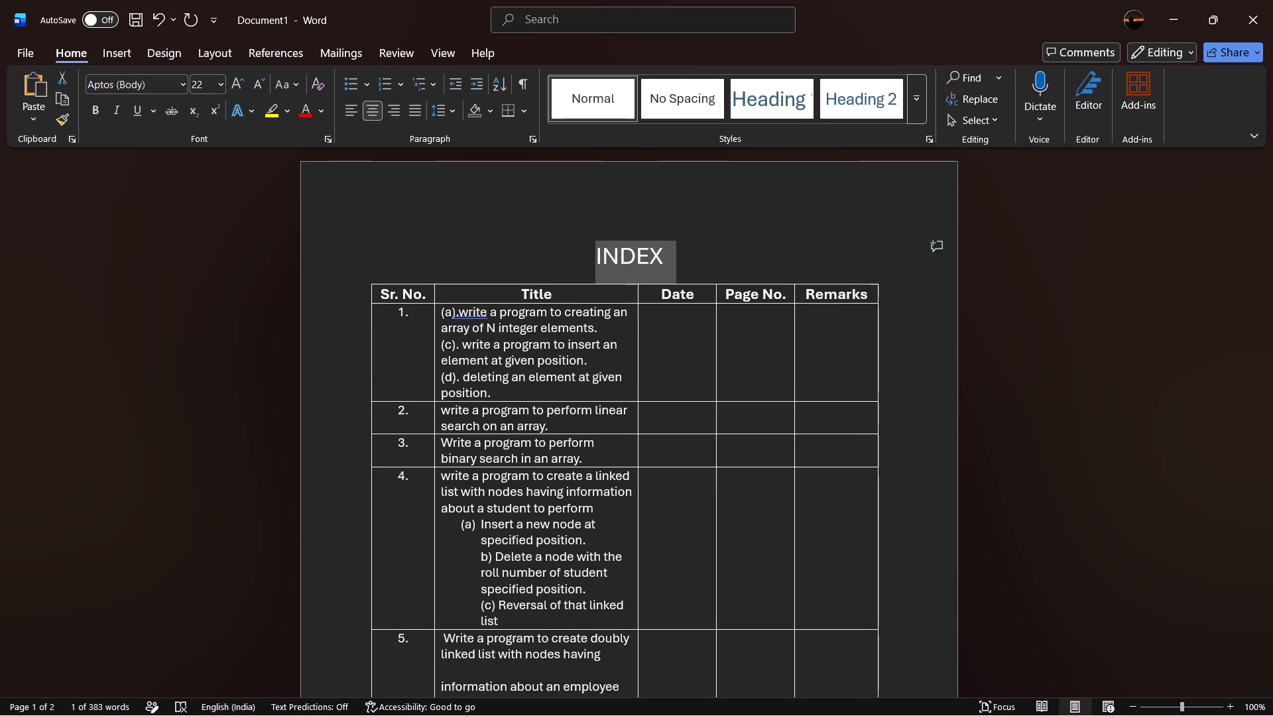
click(93, 109)
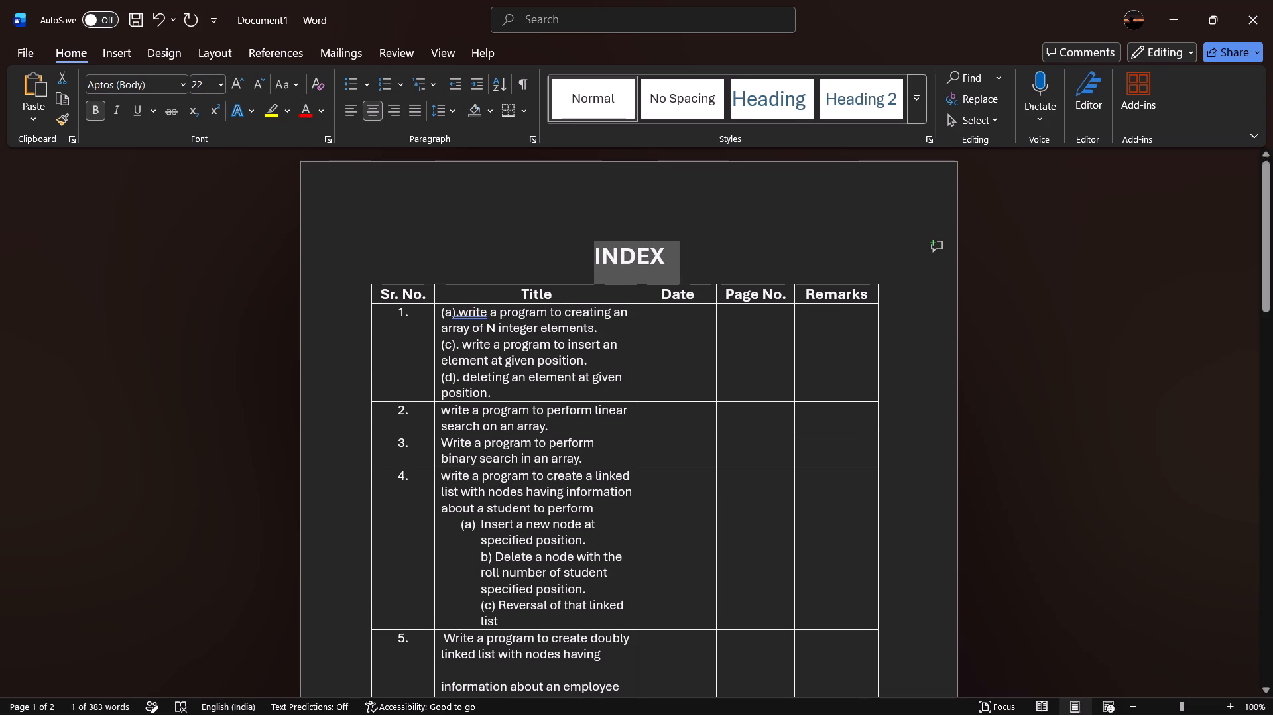
click(184, 82)
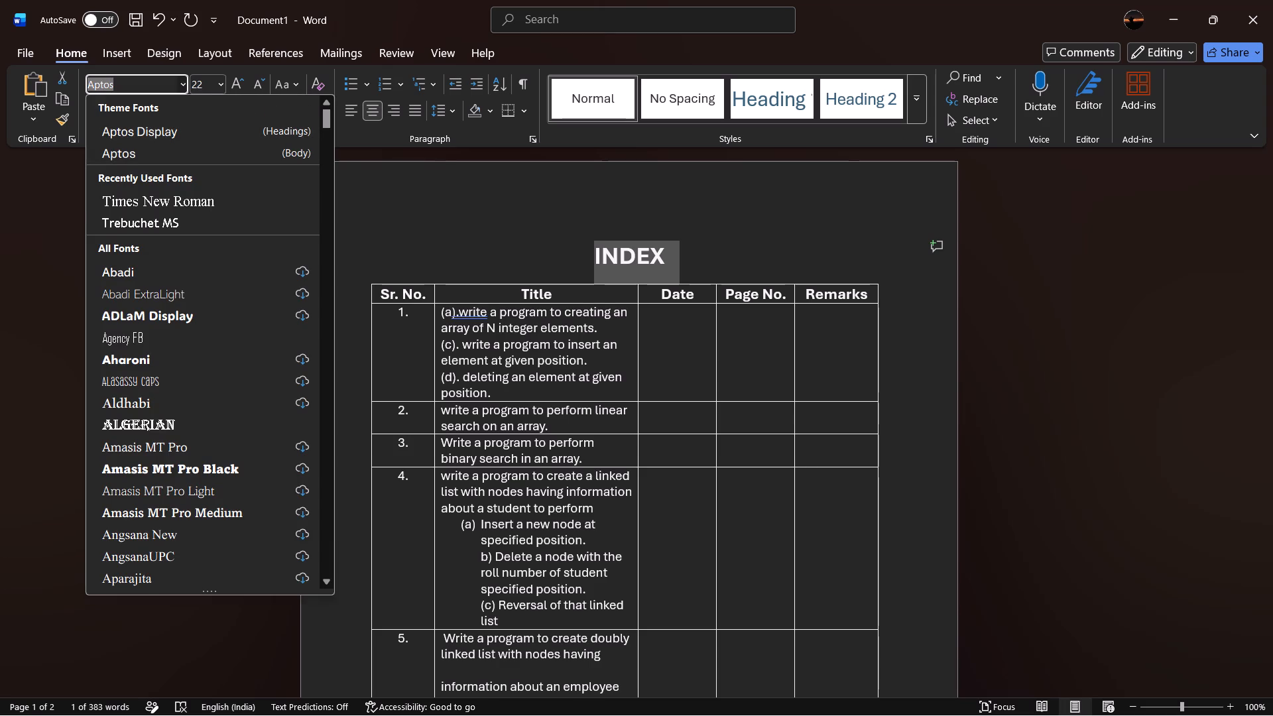
click(160, 194)
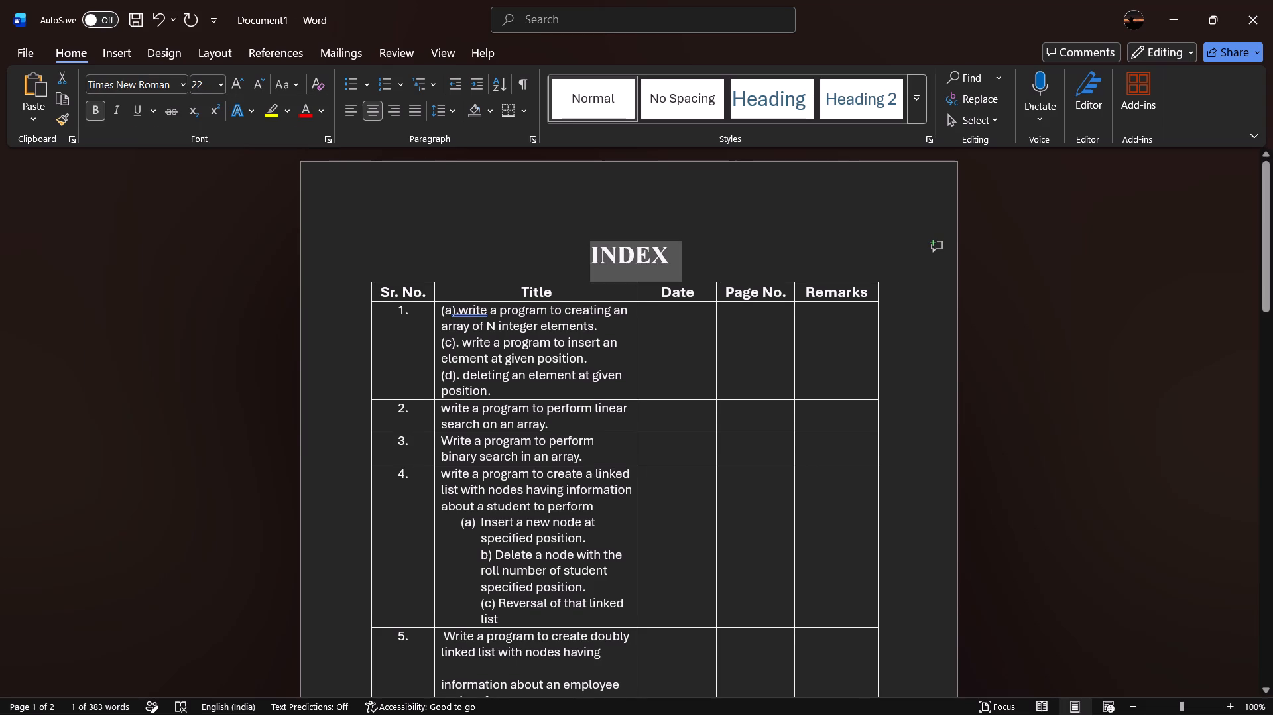
click(747, 208)
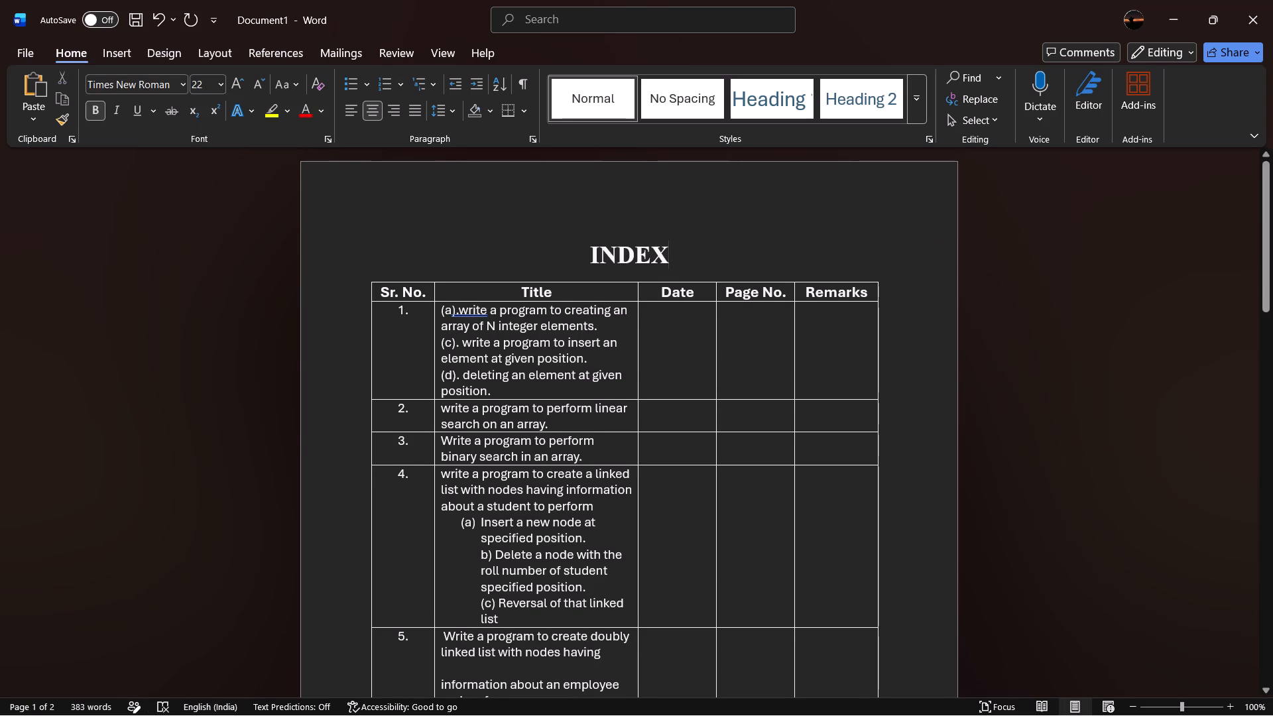
key(Up)
Narrow the Remarks column and widen the Title column by shifting the borders between Title, Date, Page No. and Remarks.
scroll(636, 220, down, 4)
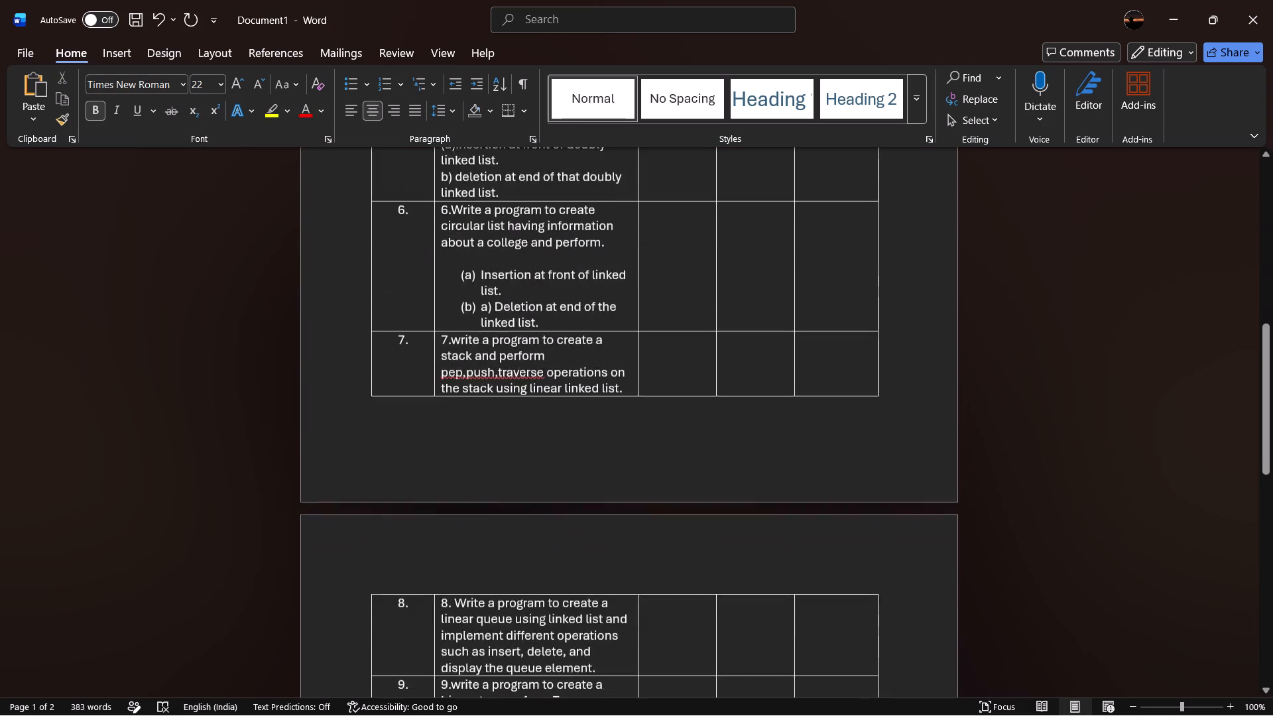
scroll(636, 220, down, 3)
scroll(636, 220, up, 8)
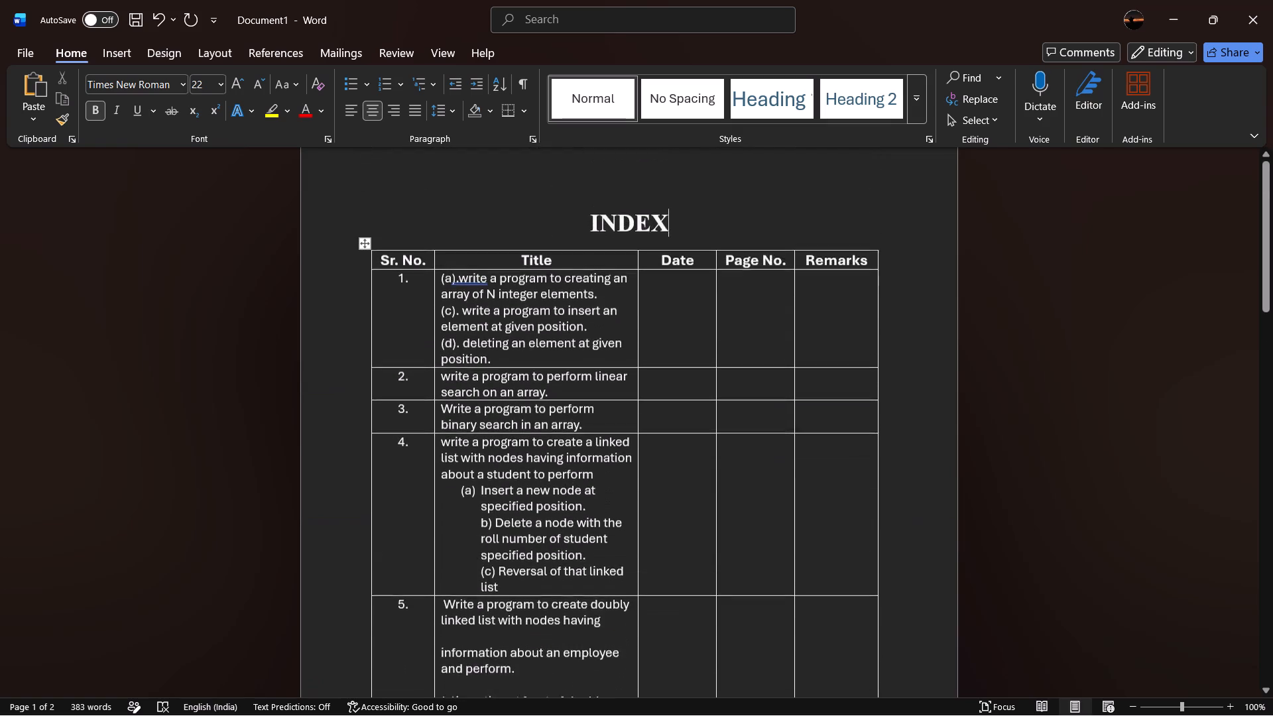
scroll(636, 220, up, 1)
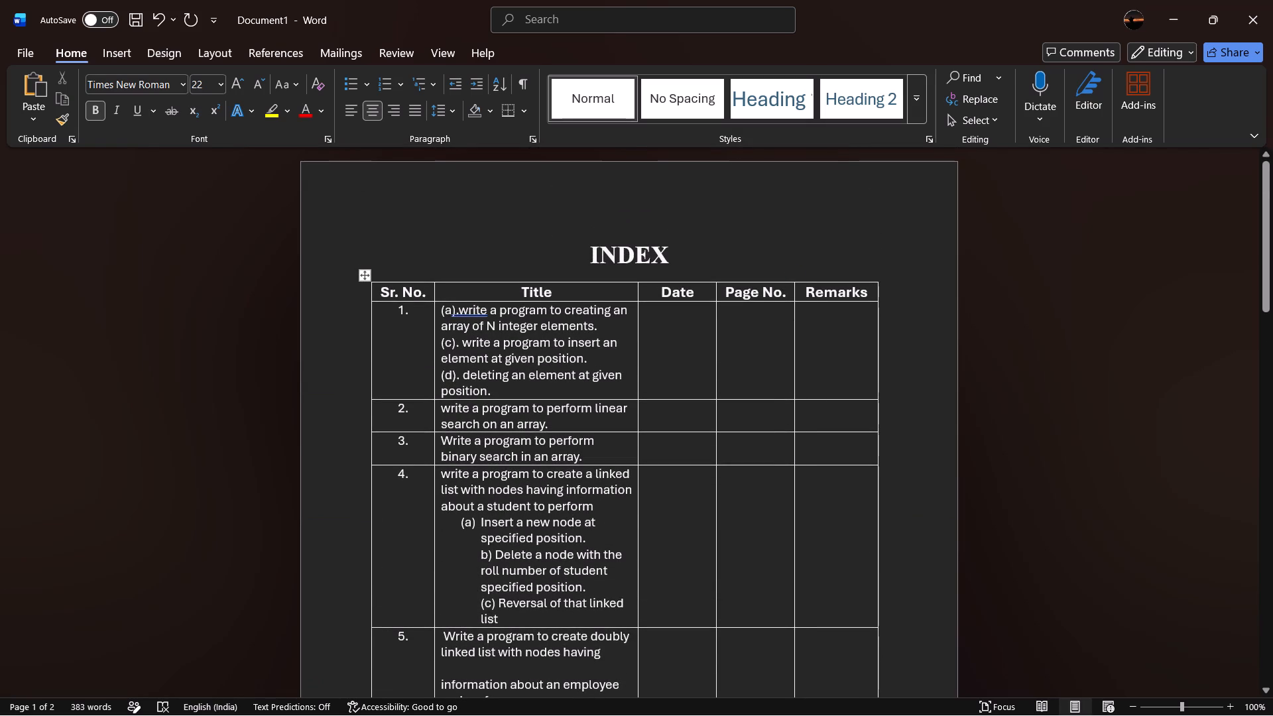
drag(794, 371, 804, 371)
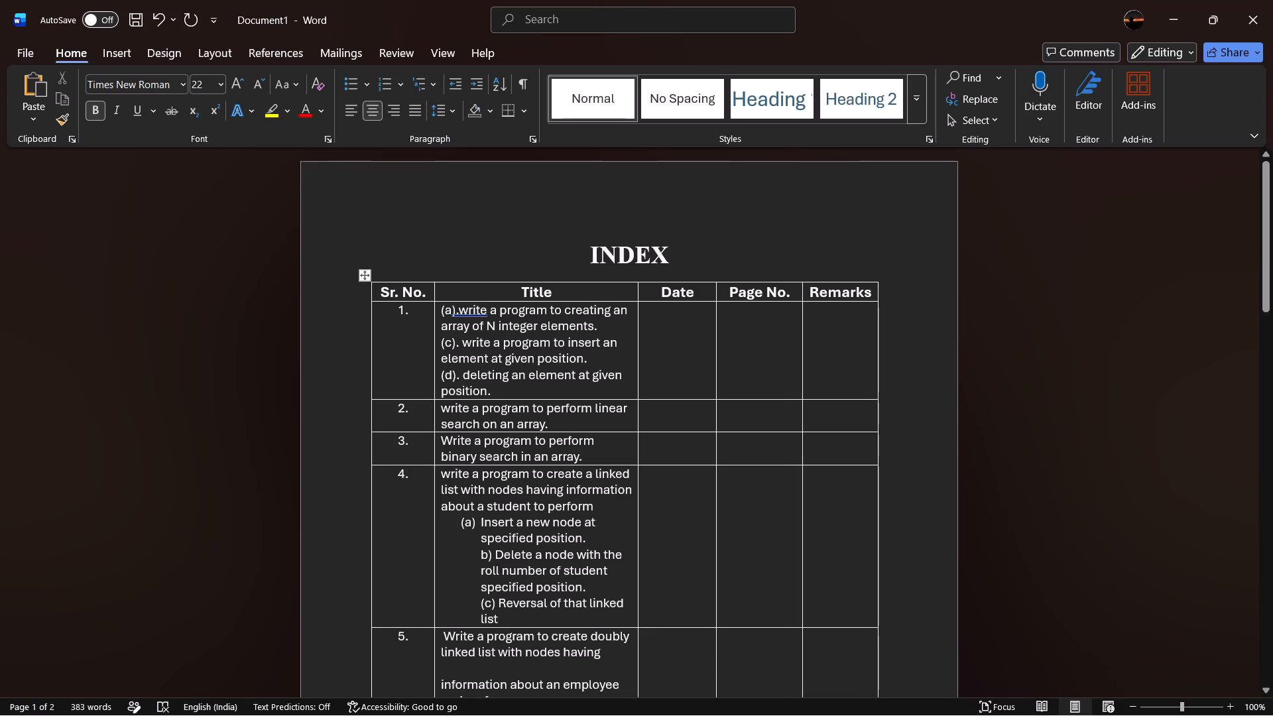
drag(715, 385, 728, 385)
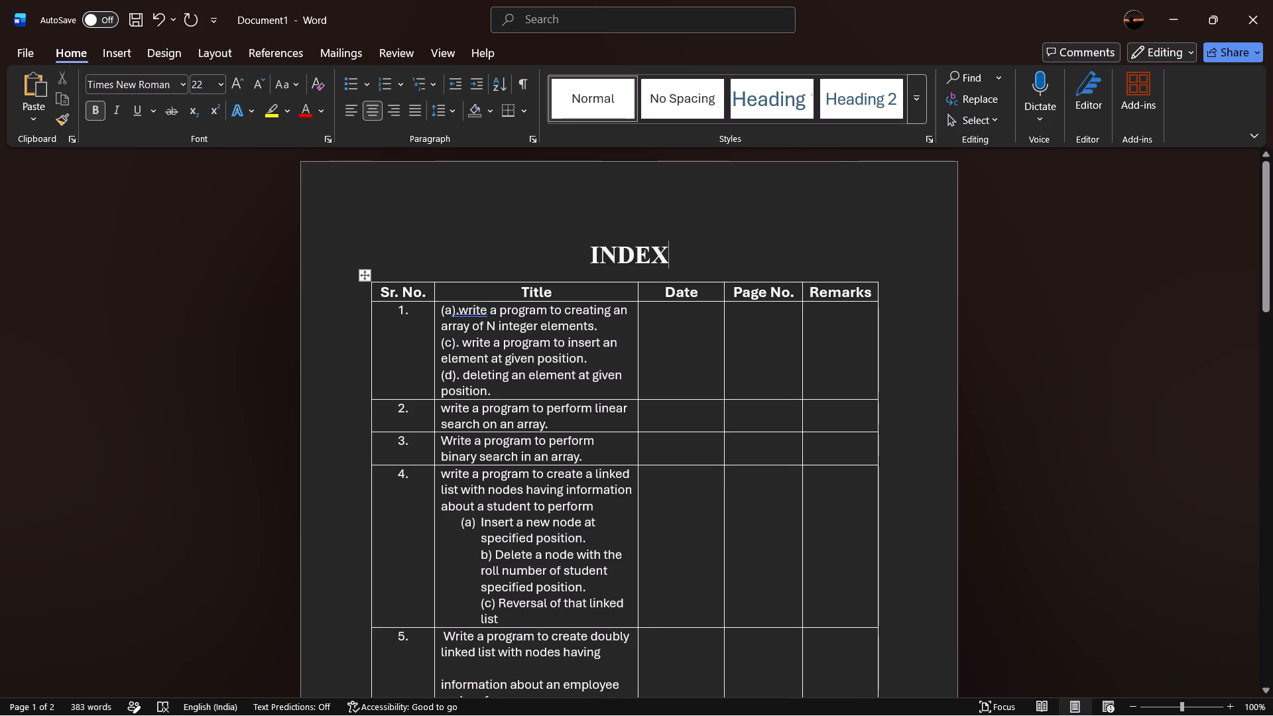
drag(638, 381, 658, 377)
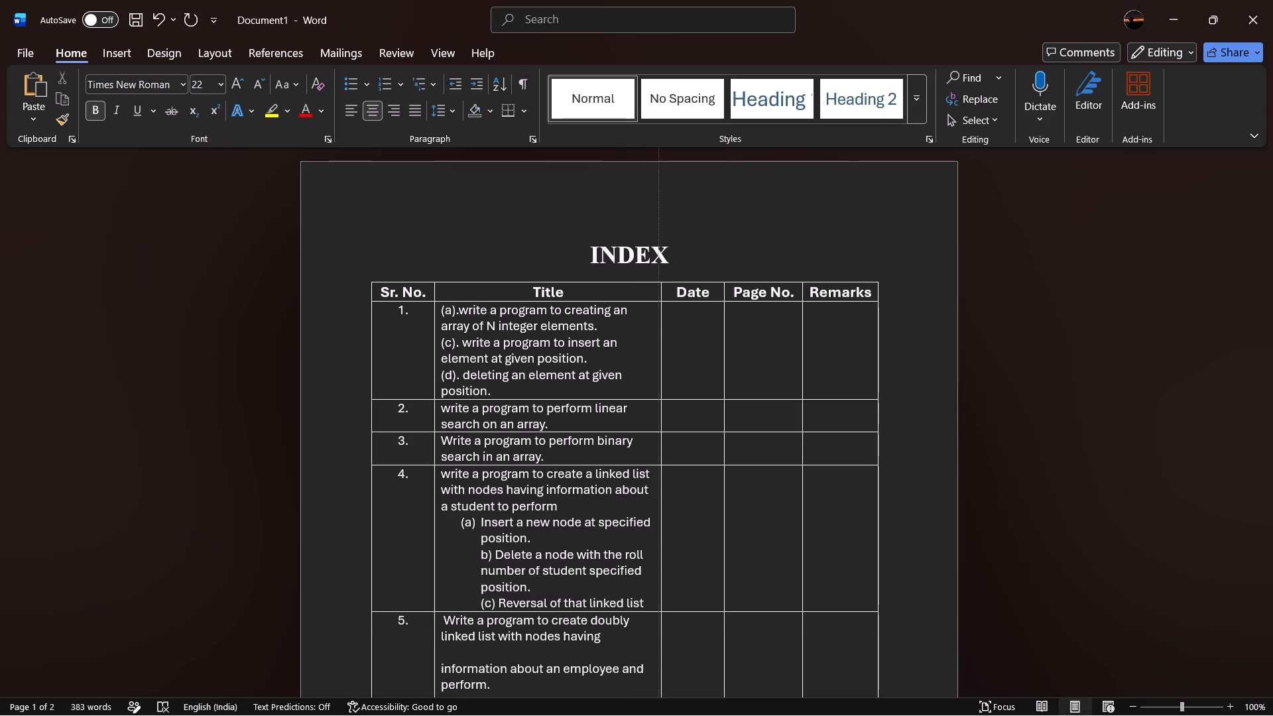
drag(658, 377, 658, 376)
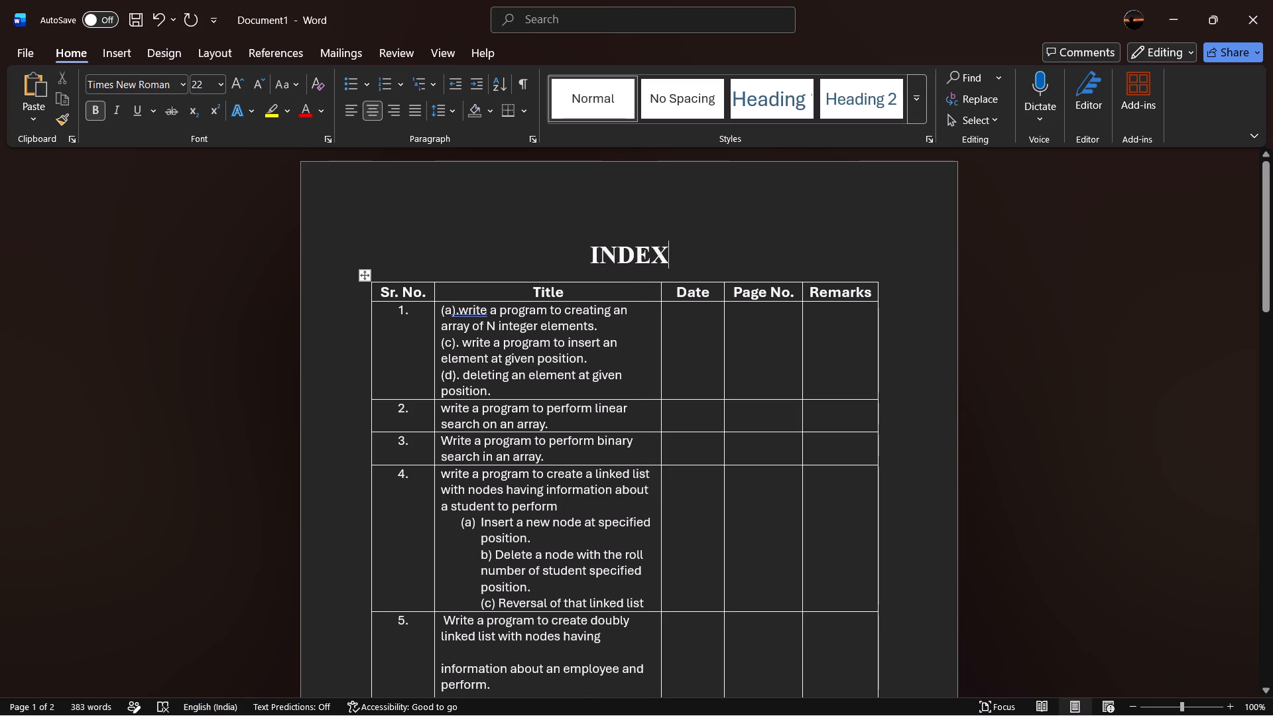
click(722, 379)
drag(660, 373, 653, 373)
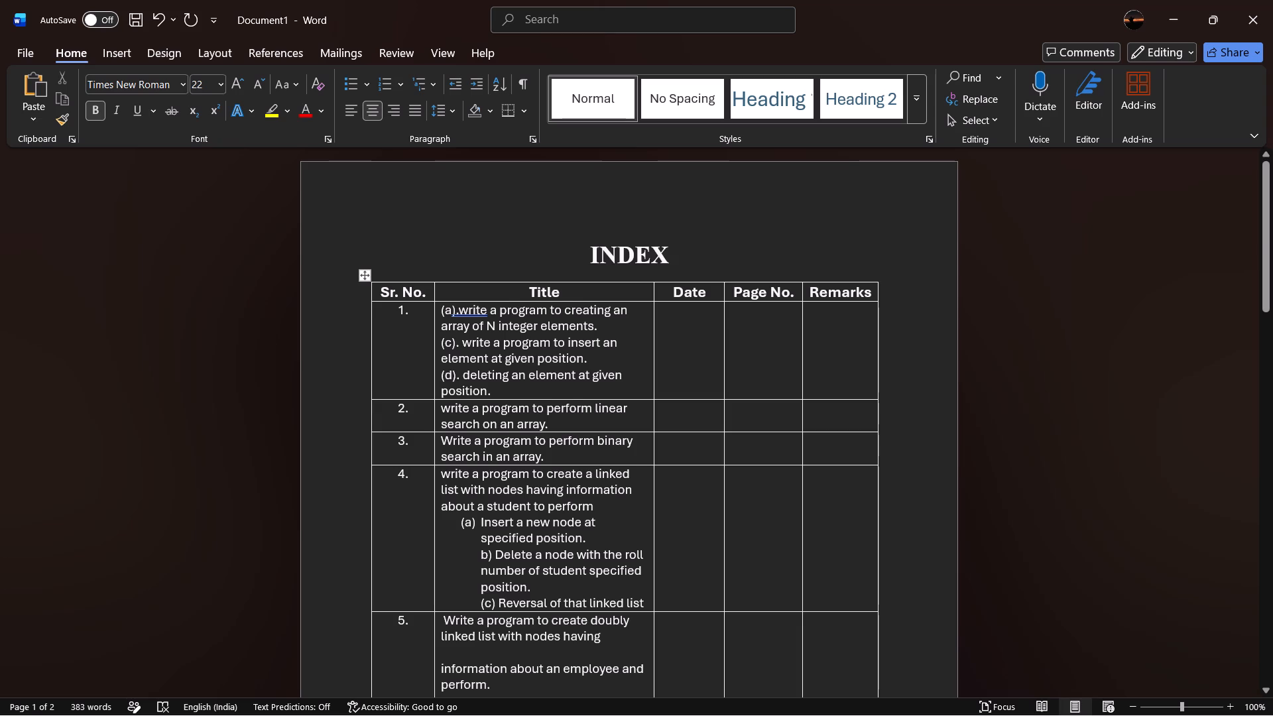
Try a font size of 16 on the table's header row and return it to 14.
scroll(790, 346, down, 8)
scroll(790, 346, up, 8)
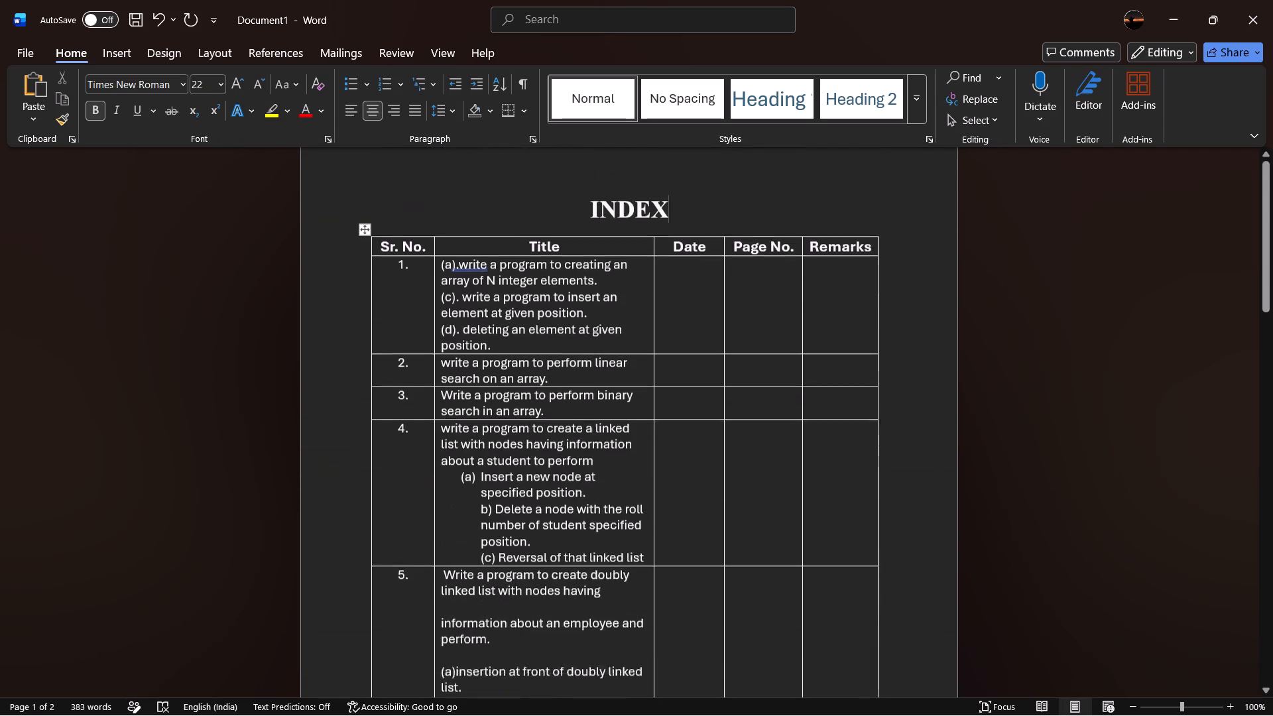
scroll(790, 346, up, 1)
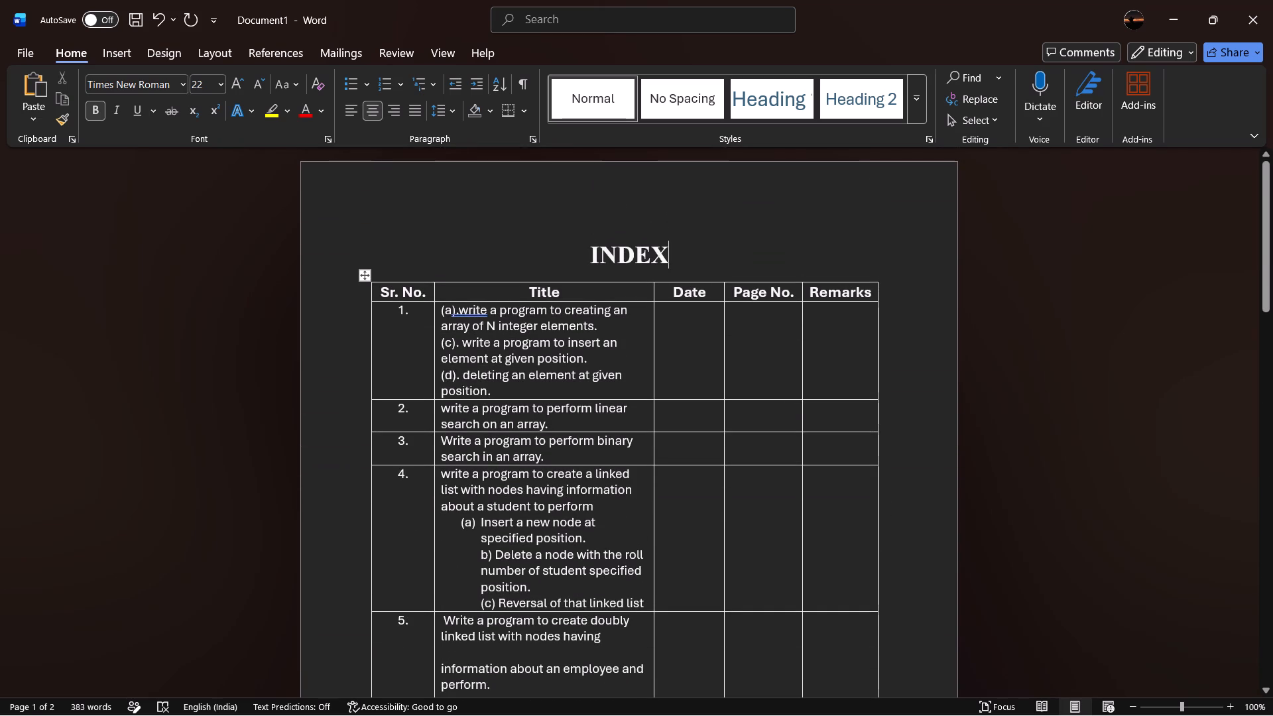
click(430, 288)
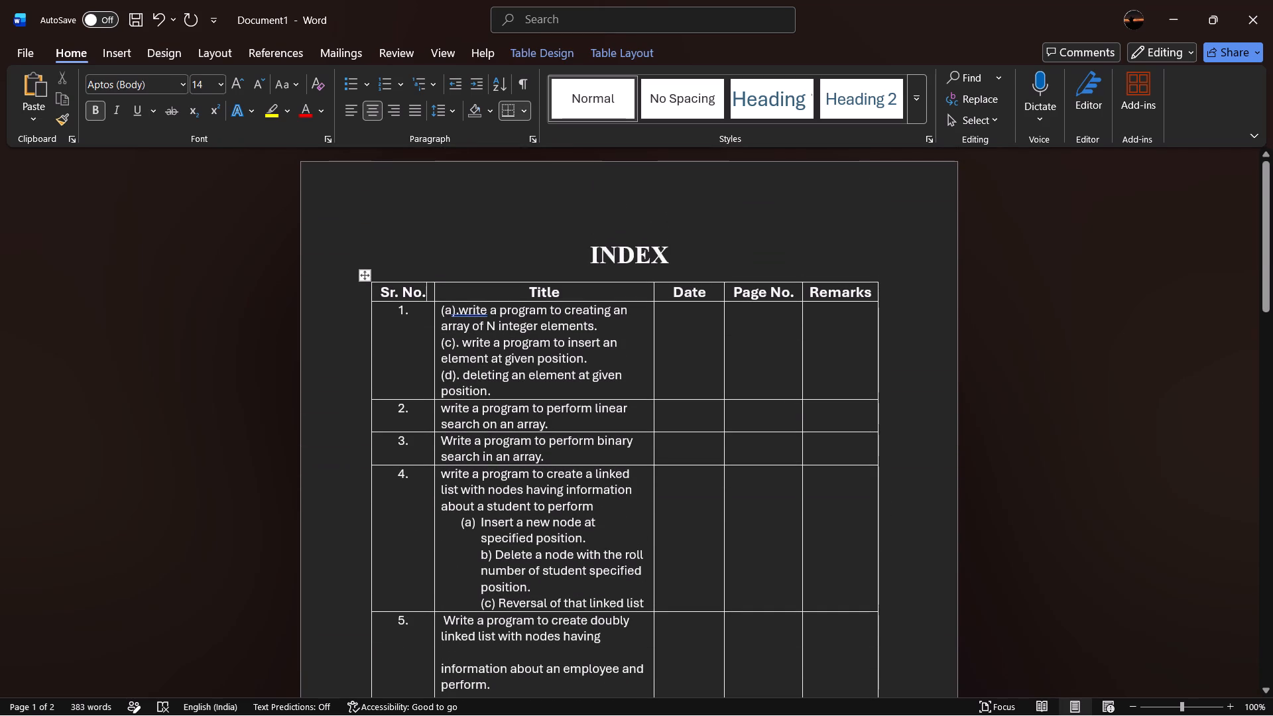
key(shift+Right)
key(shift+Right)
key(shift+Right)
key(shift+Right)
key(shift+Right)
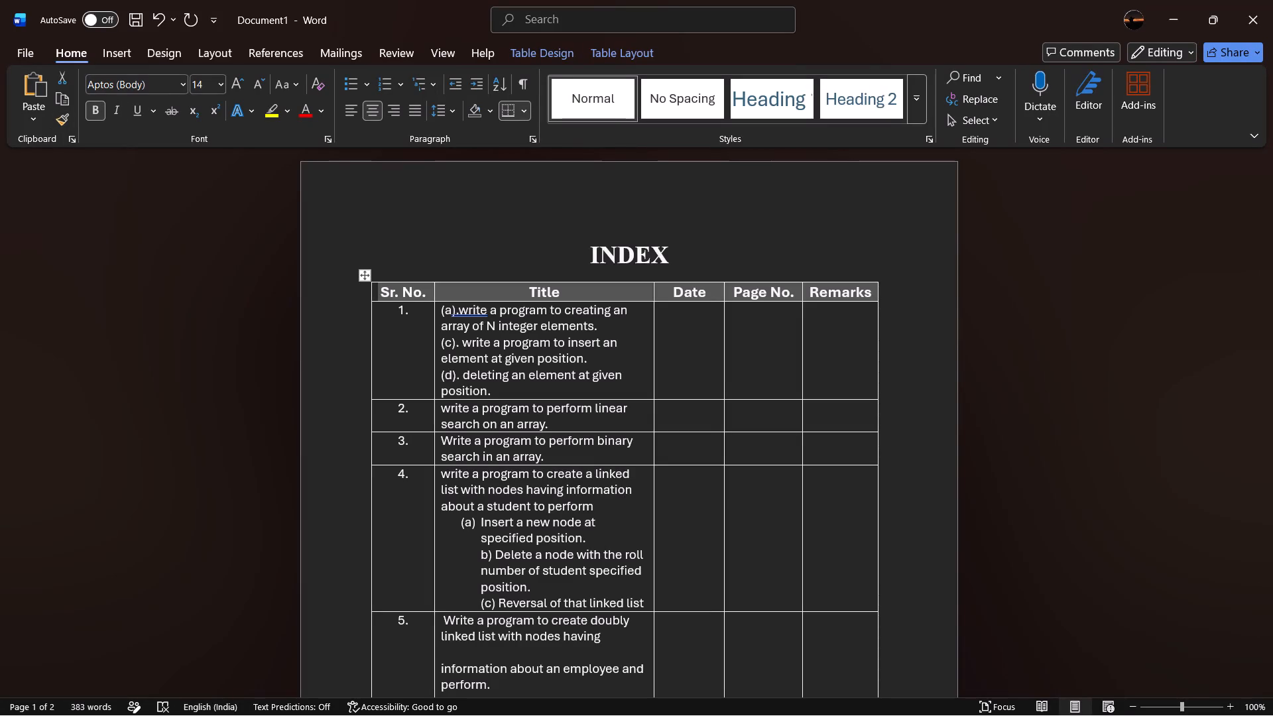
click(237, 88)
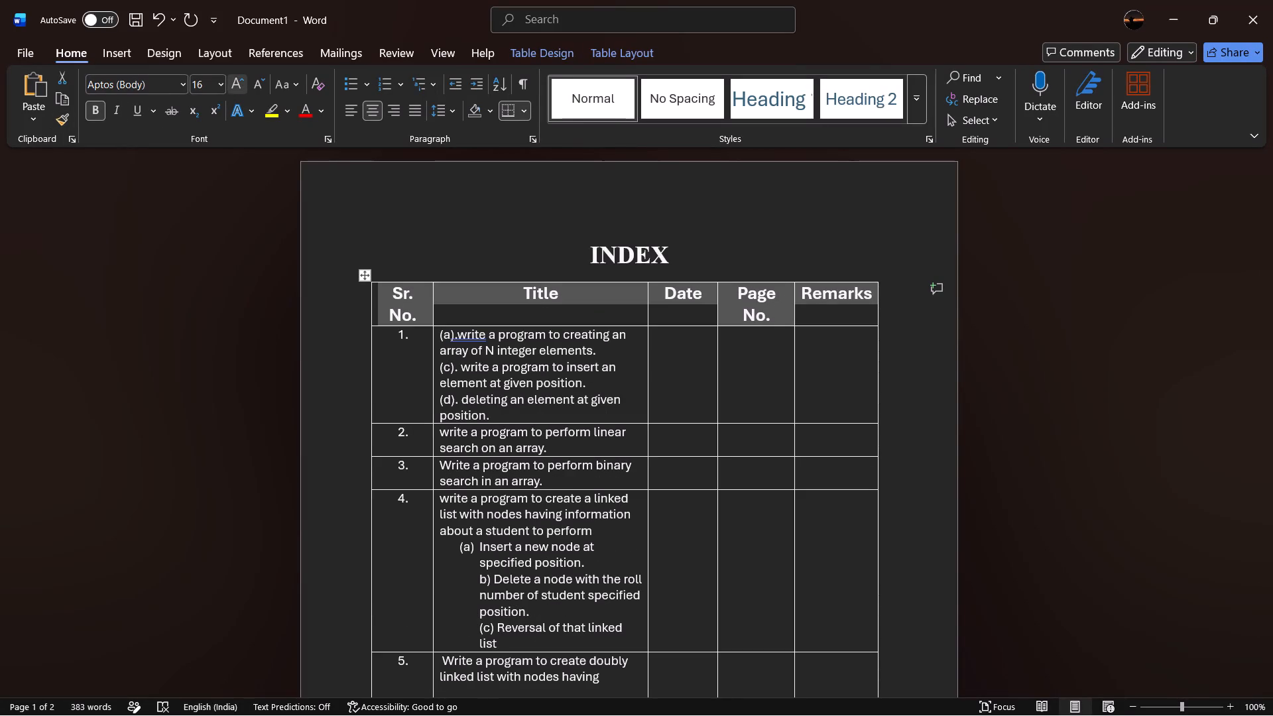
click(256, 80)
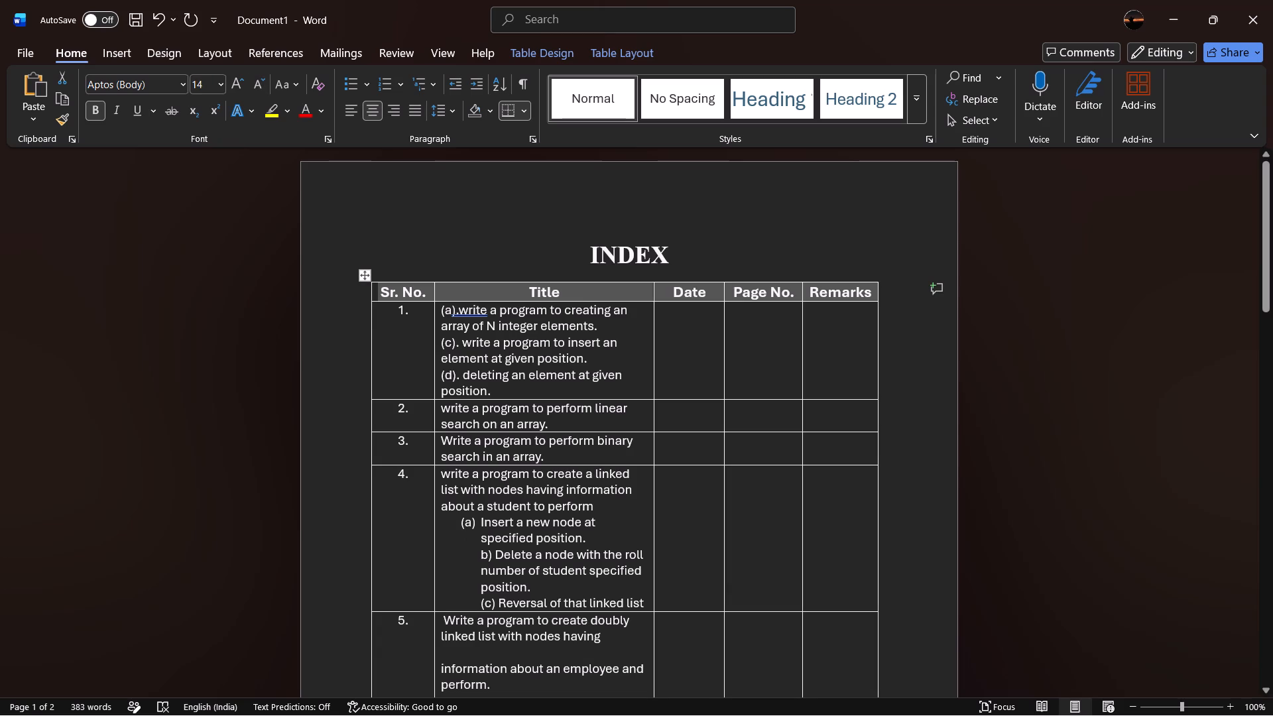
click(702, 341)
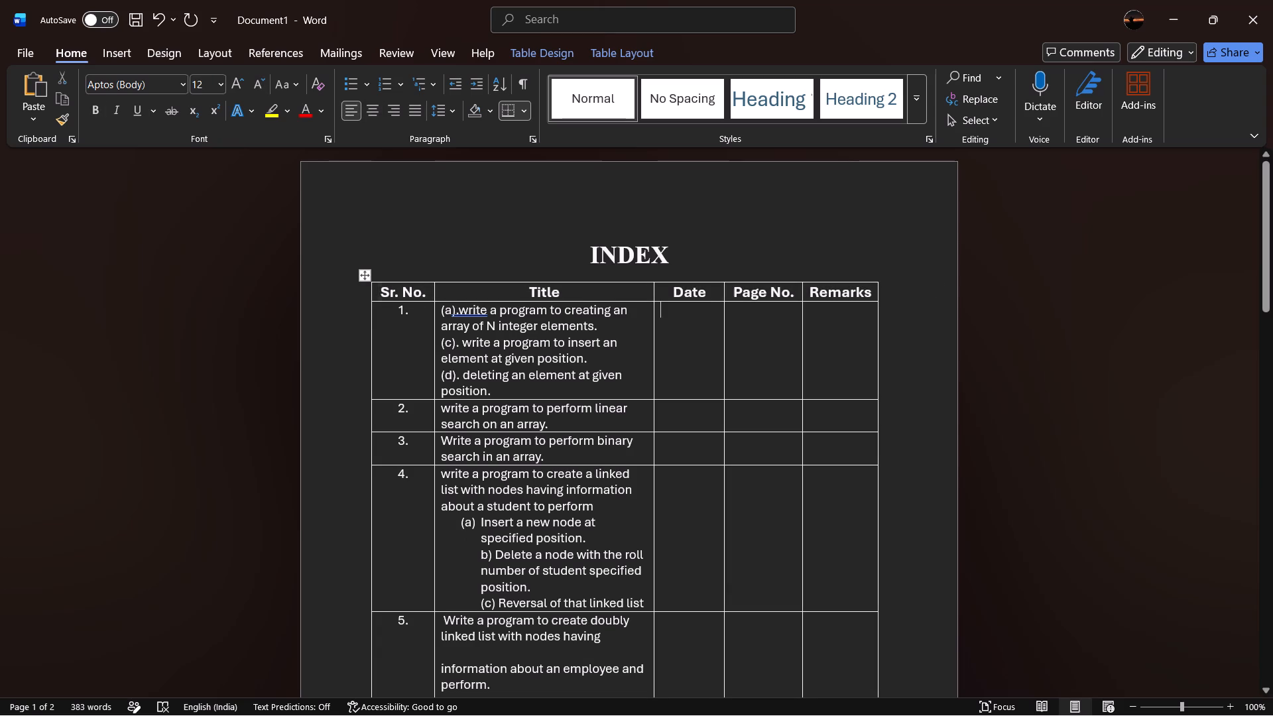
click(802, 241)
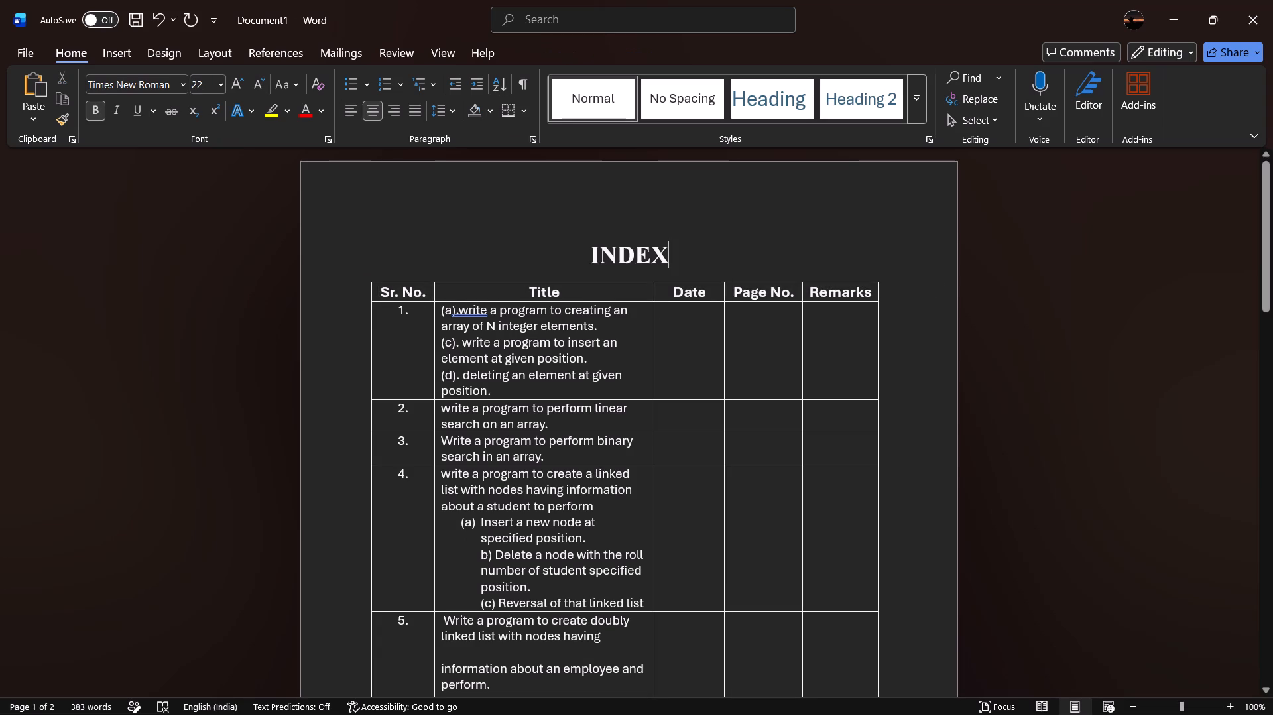
key(ctrl+s)
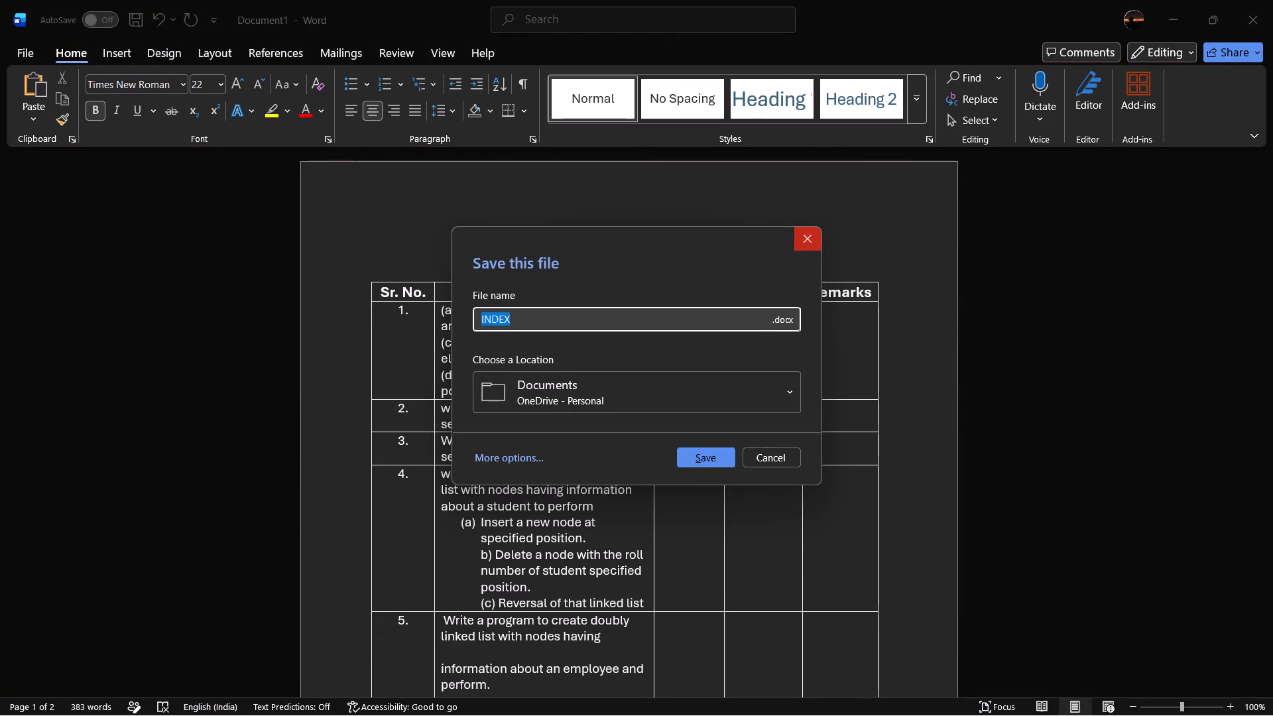
click(714, 390)
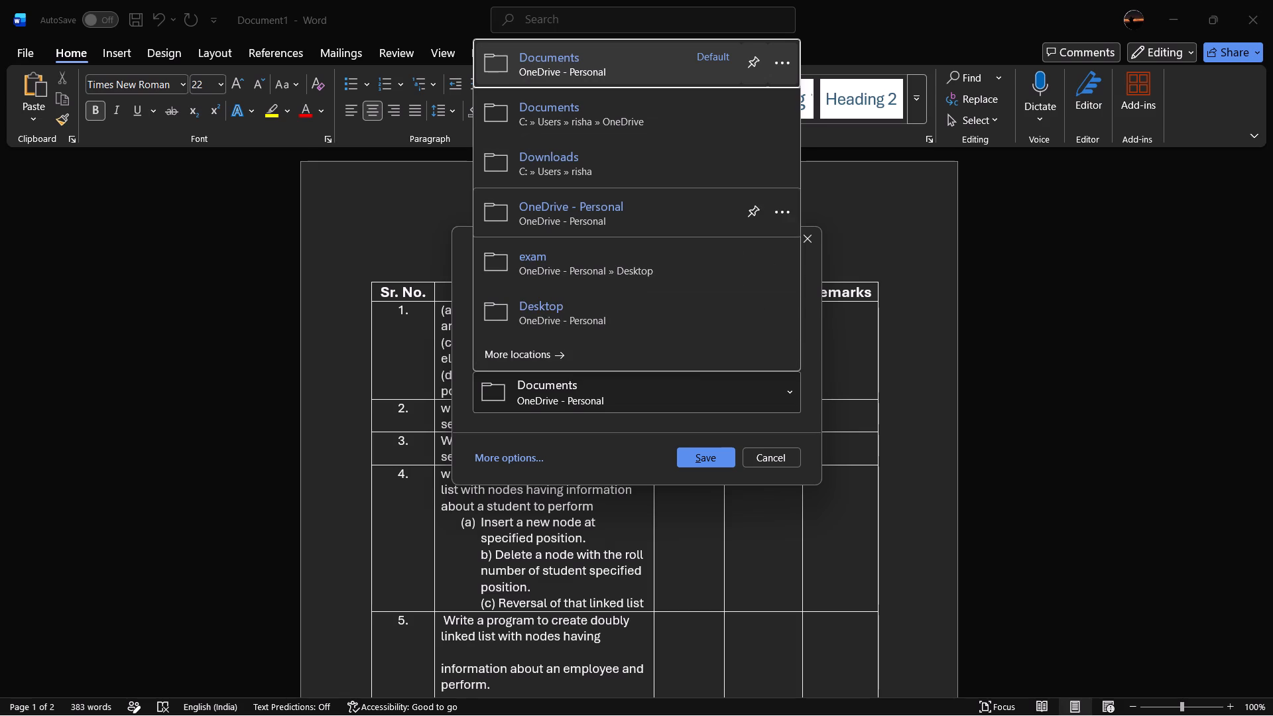
scroll(588, 166, down, 1)
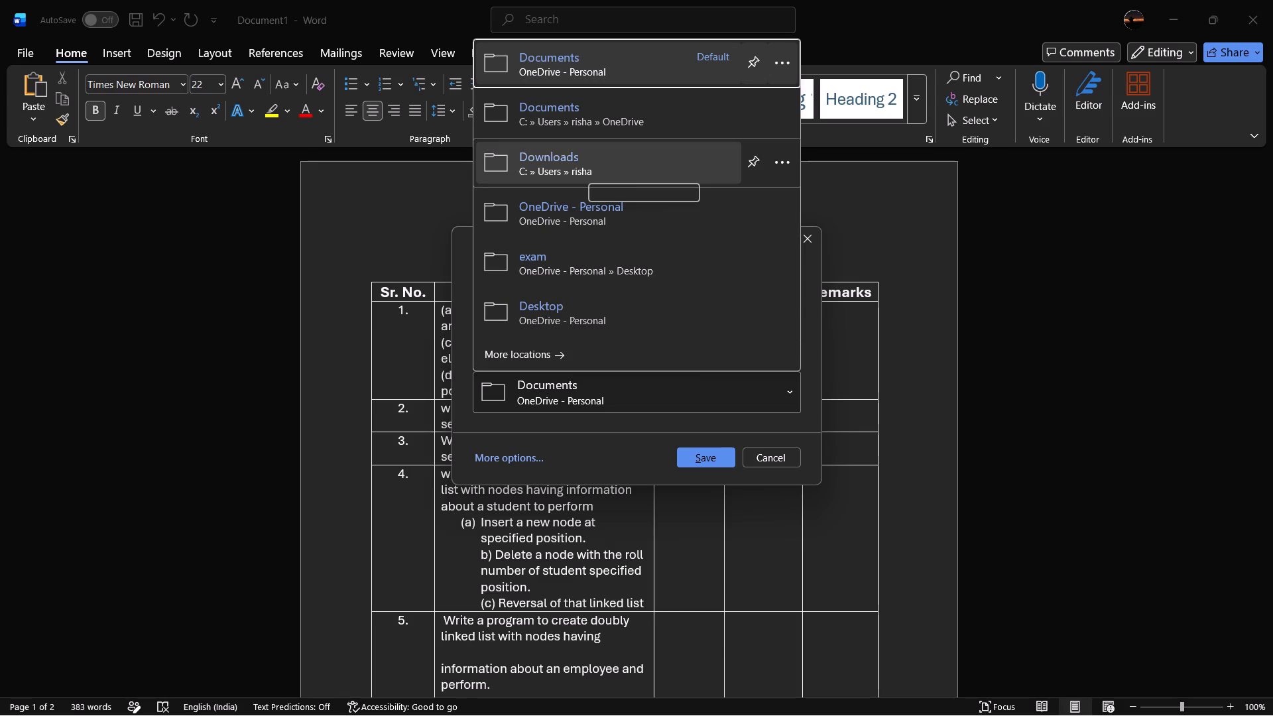